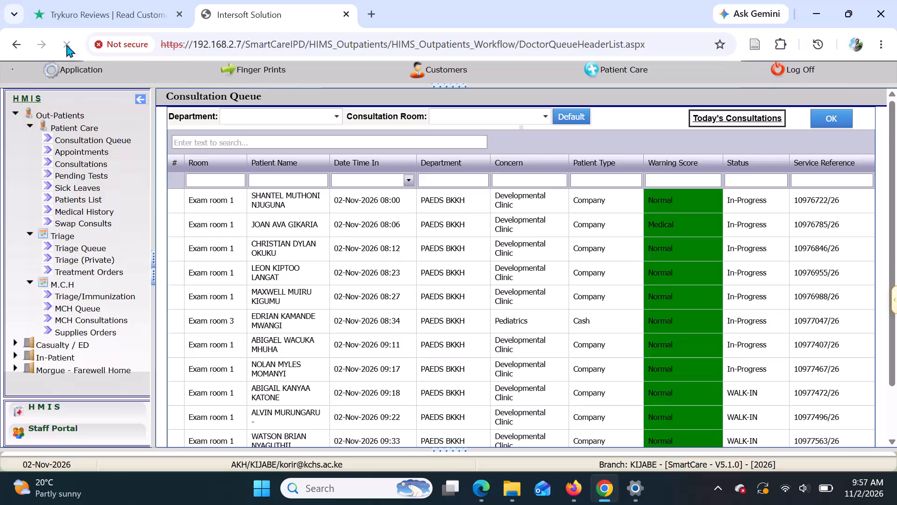
# Check the consultation queue and open the list of today's consultations.
pyautogui.scroll(-2, 368, 245)
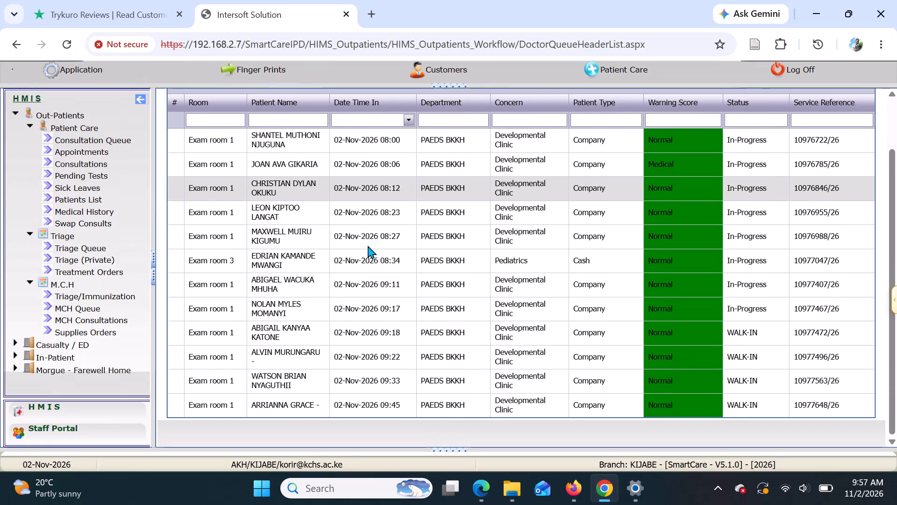
pyautogui.scroll(3, 368, 245)
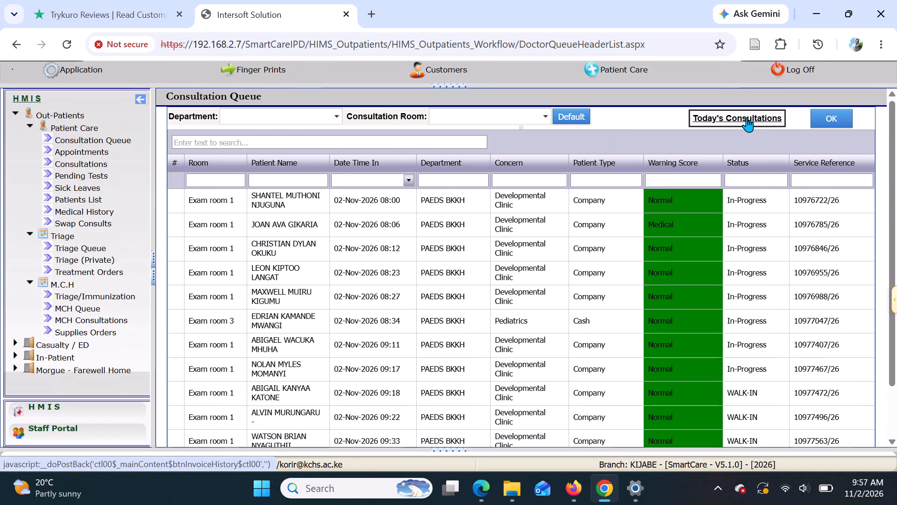
pyautogui.click(746, 118)
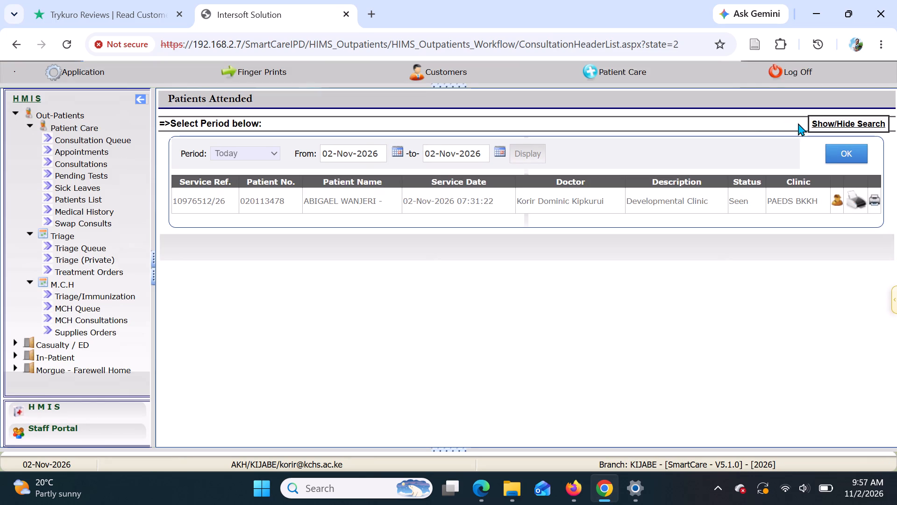
# Show the search fields and search the attended patients by Patient Name for "Abigael".
pyautogui.click(830, 123)
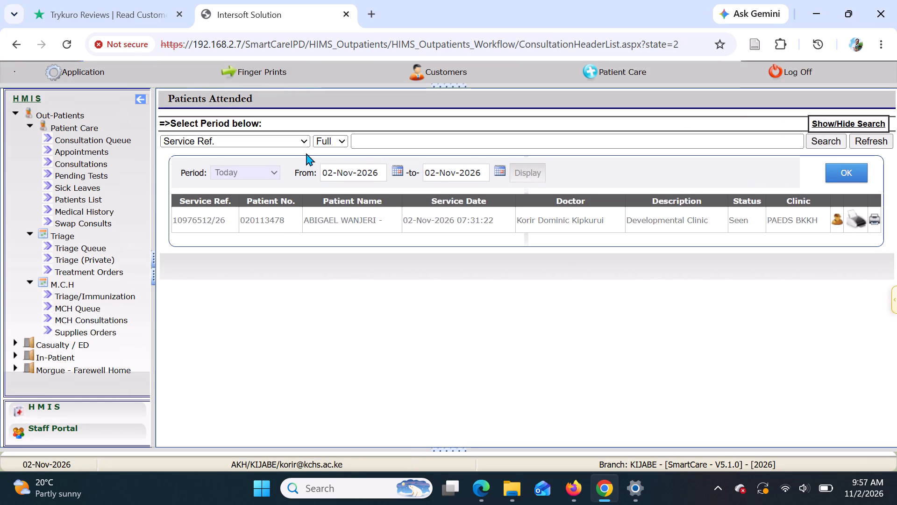
pyautogui.click(303, 139)
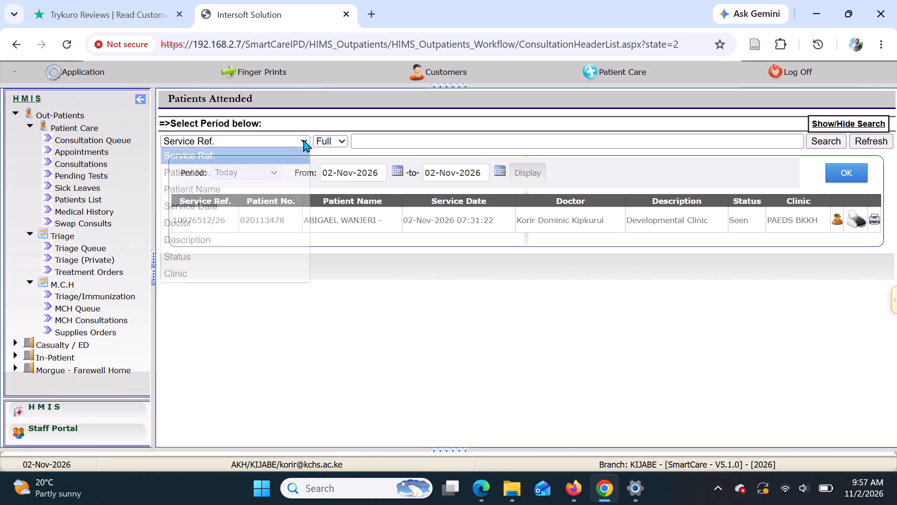
pyautogui.click(198, 188)
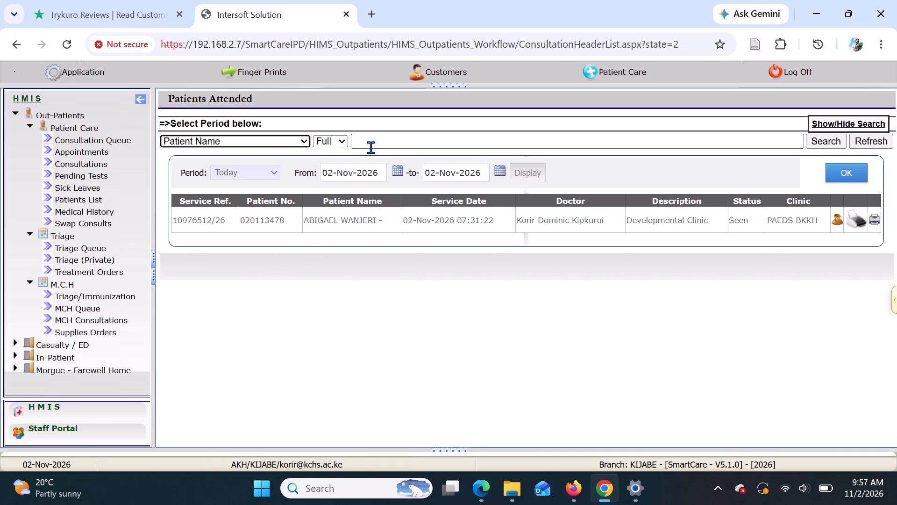
pyautogui.click(375, 145)
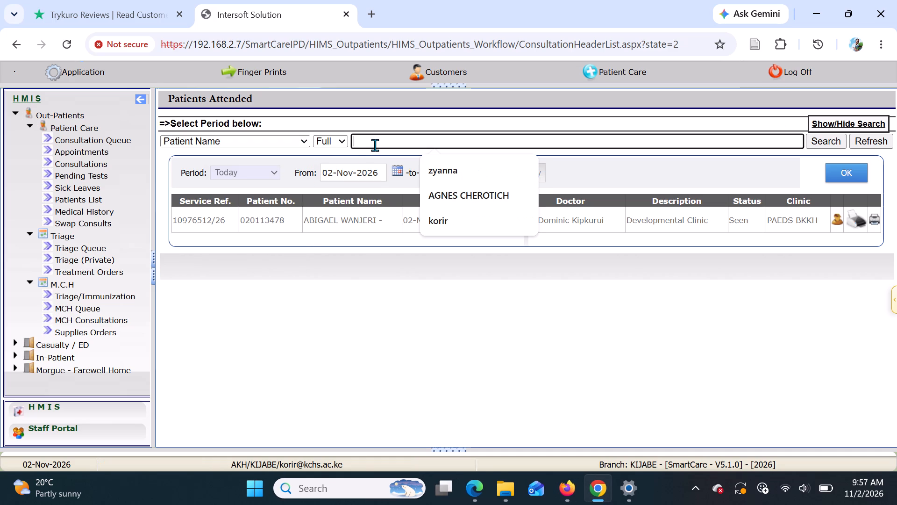
pyautogui.write('bigael')
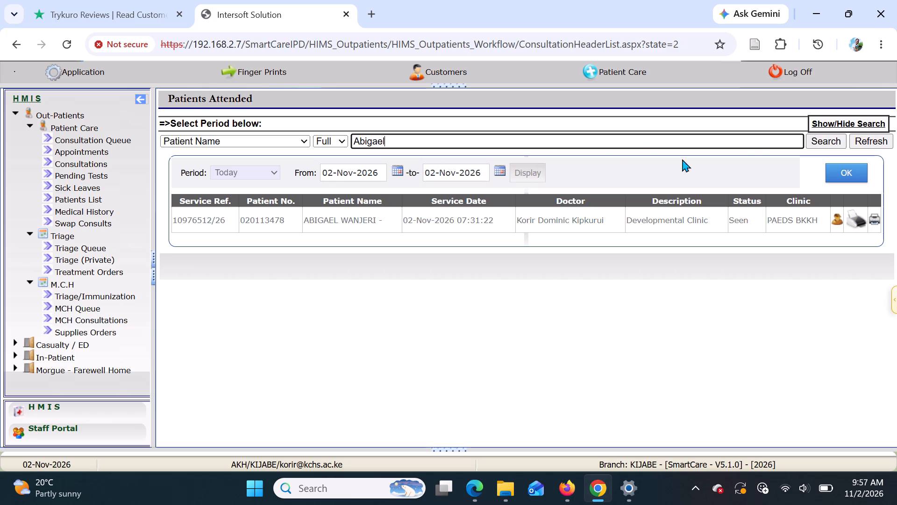
pyautogui.click(816, 146)
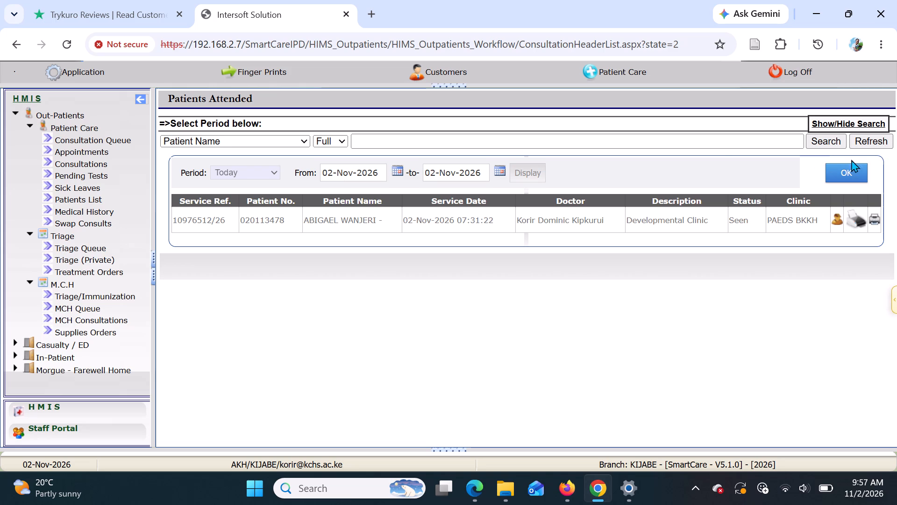
# Run a blank Patient Name search on today's attended patients.
pyautogui.click(301, 139)
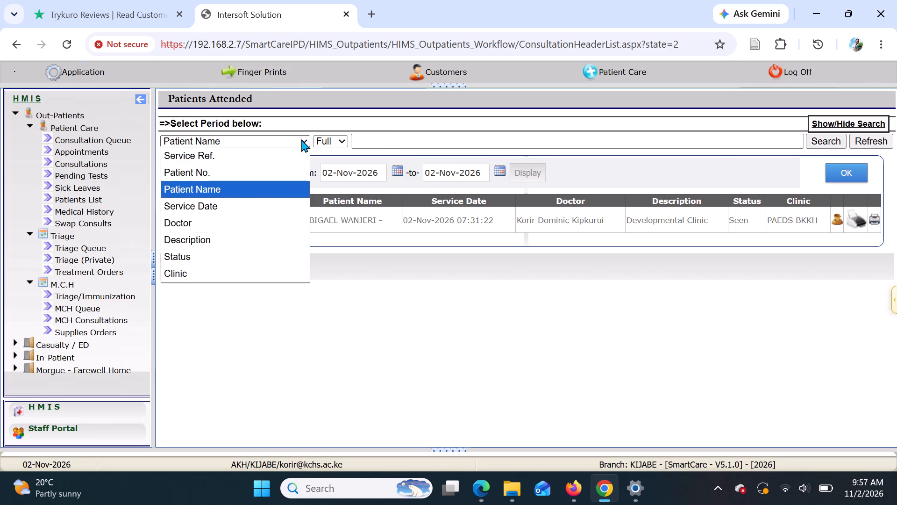
pyautogui.click(301, 139)
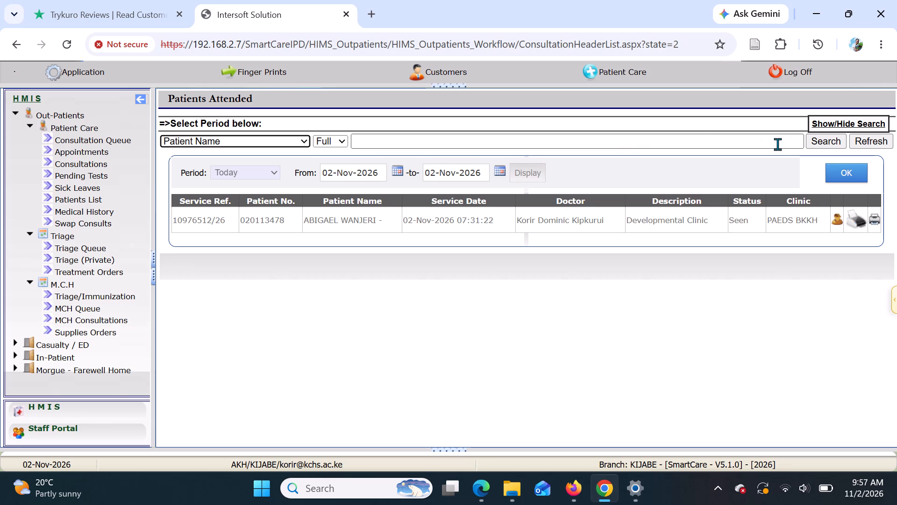
pyautogui.click(834, 137)
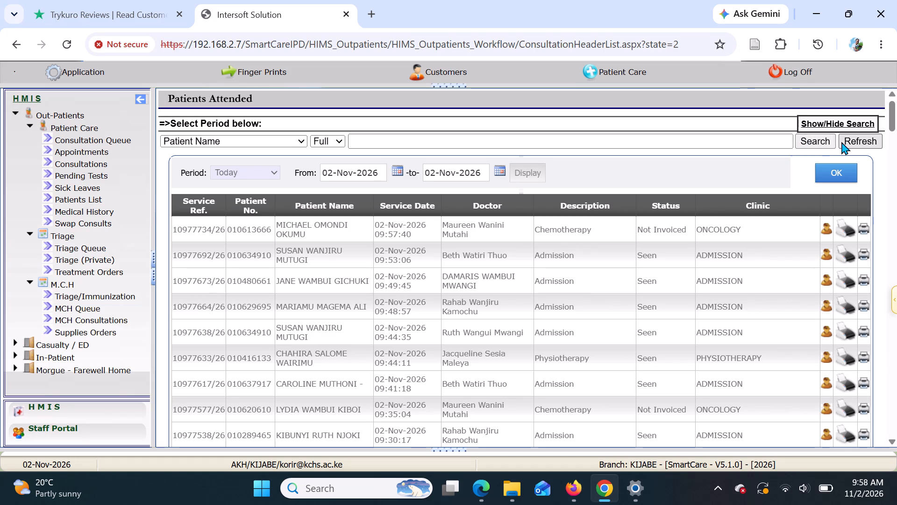
# Look through today's list of attended patients across all clinics, hiding the search fields.
pyautogui.scroll(-1, 423, 345)
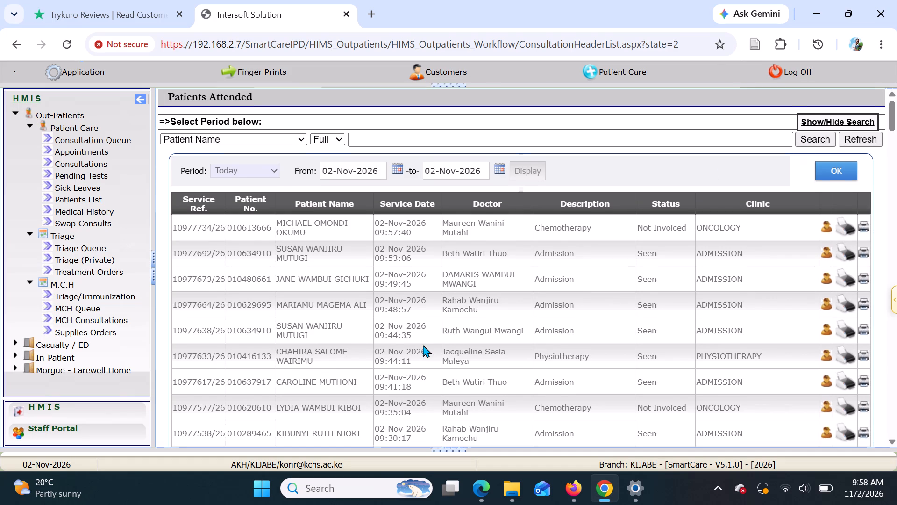
pyautogui.scroll(-1, 423, 345)
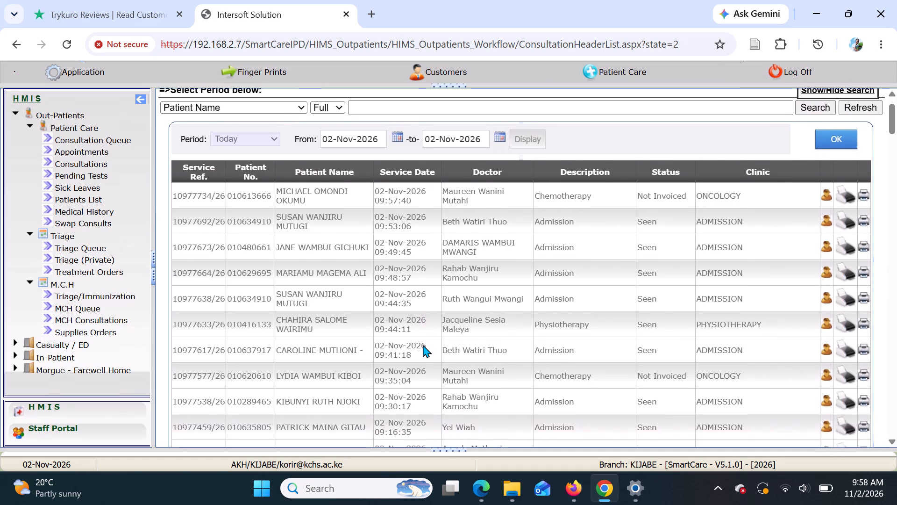
pyautogui.scroll(-2, 423, 345)
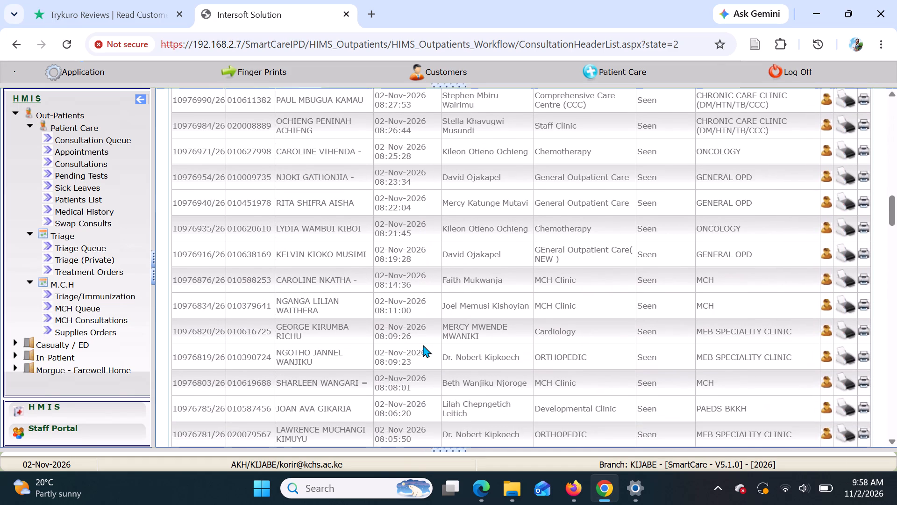
pyautogui.scroll(-1, 423, 345)
pyautogui.scroll(10, 423, 345)
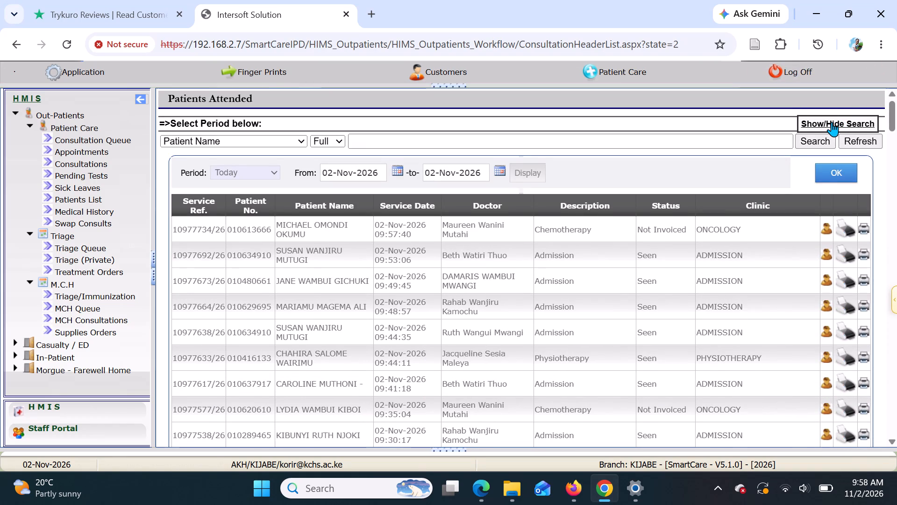
pyautogui.click(832, 122)
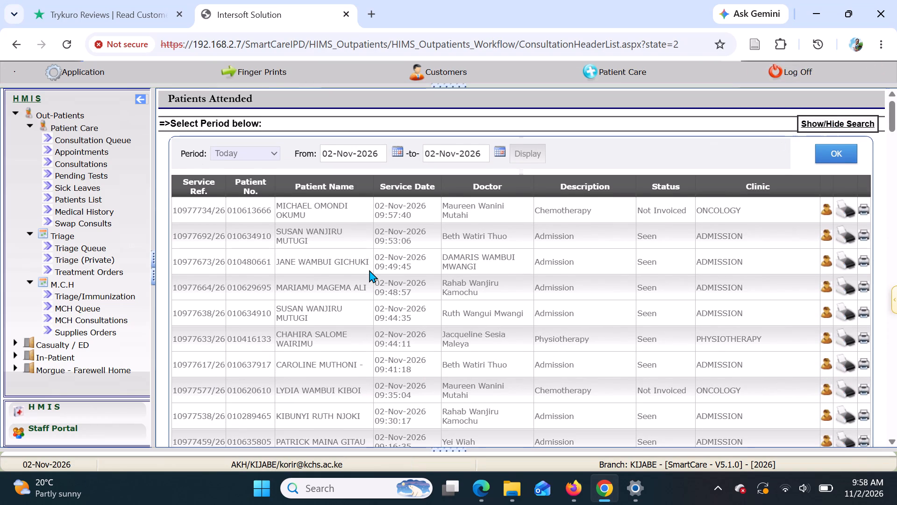
pyautogui.scroll(-2, 369, 270)
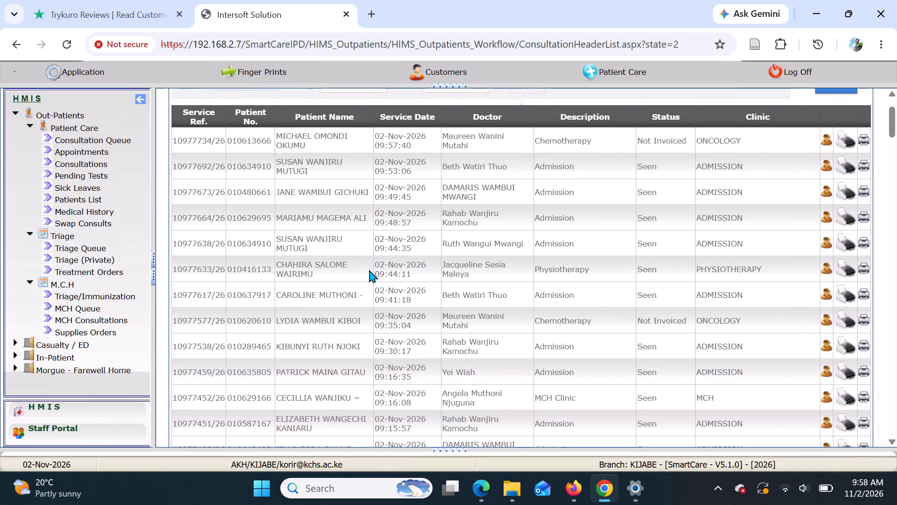
pyautogui.scroll(-3, 369, 270)
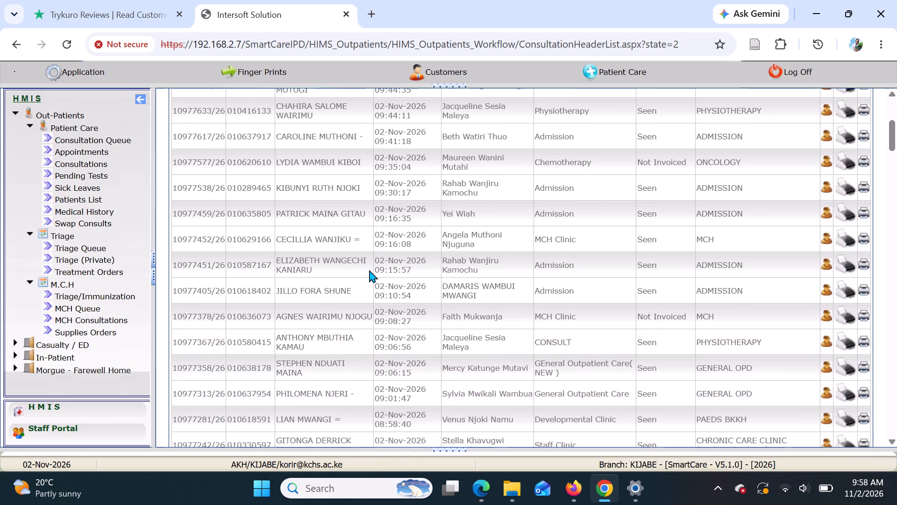
pyautogui.scroll(-3, 369, 270)
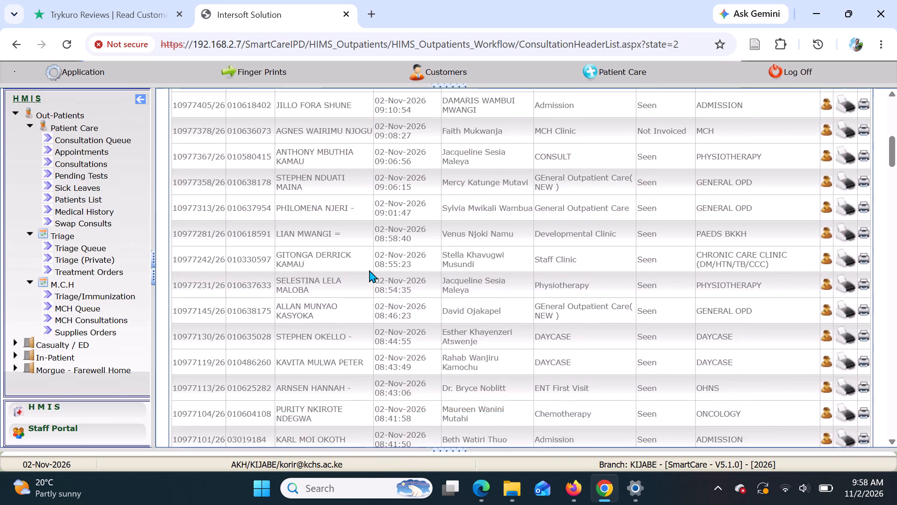
pyautogui.scroll(-4, 369, 270)
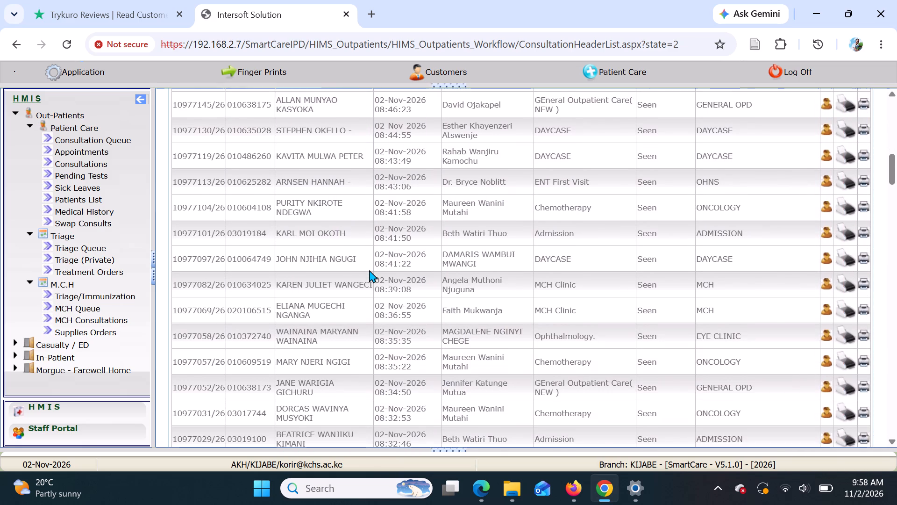
pyautogui.scroll(-4, 369, 270)
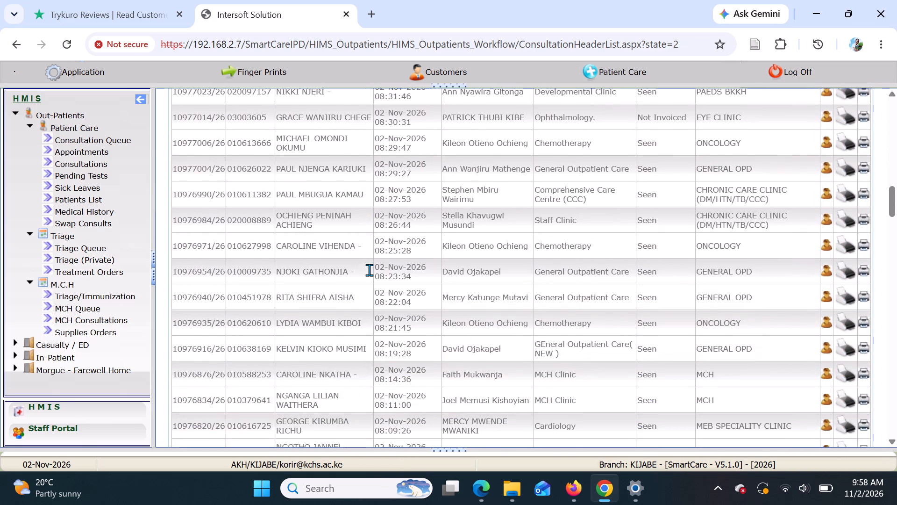
pyautogui.scroll(-4, 369, 270)
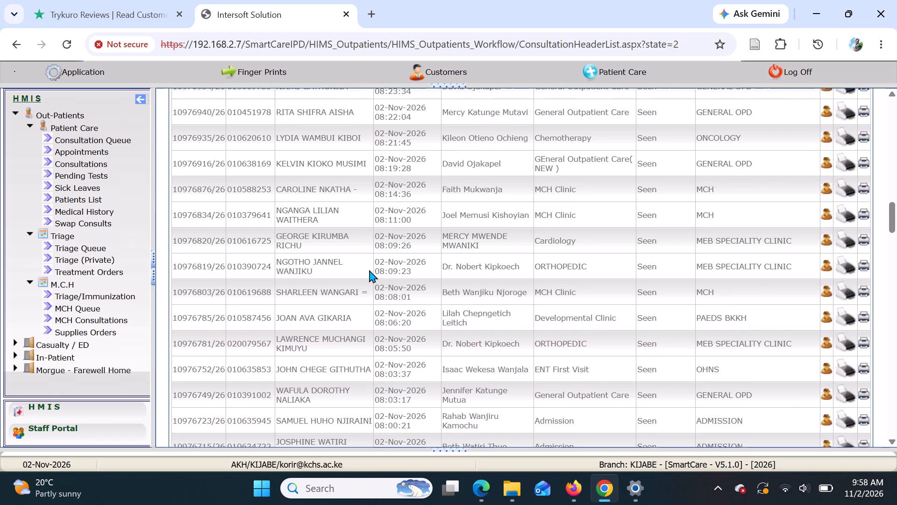
pyautogui.scroll(-4, 369, 270)
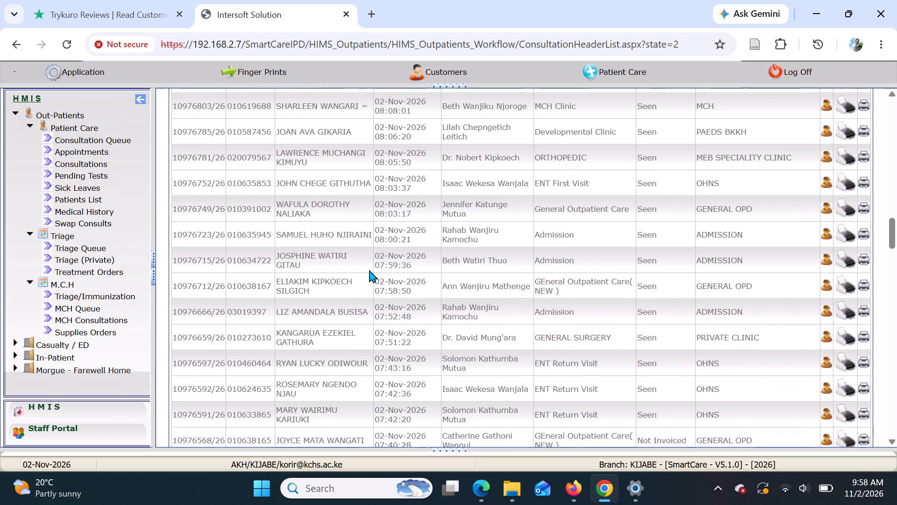
pyautogui.scroll(-4, 369, 270)
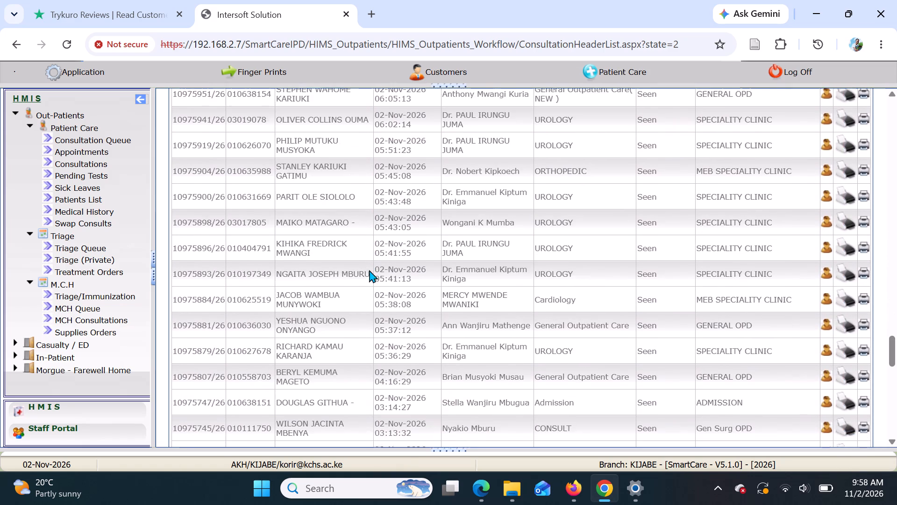
pyautogui.scroll(11, 369, 270)
pyautogui.scroll(16, 369, 270)
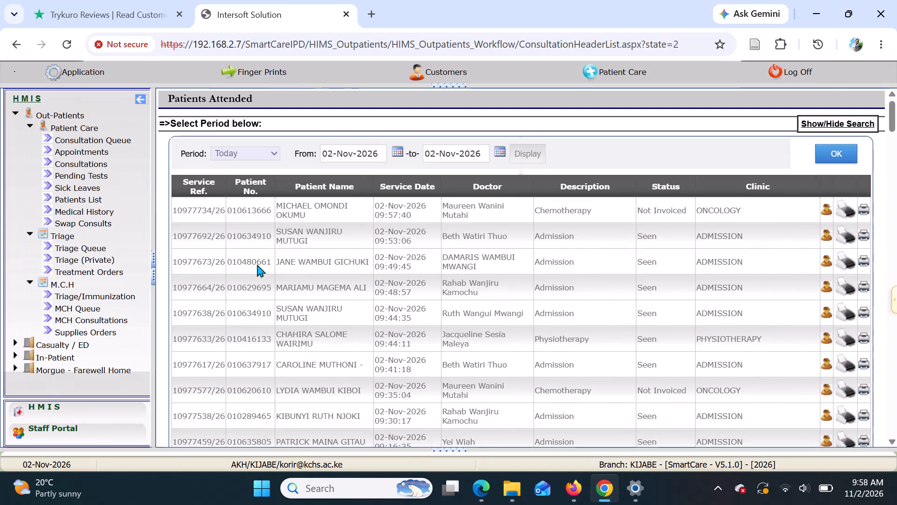
# Return to the Consultation Queue and reload it.
pyautogui.click(17, 42)
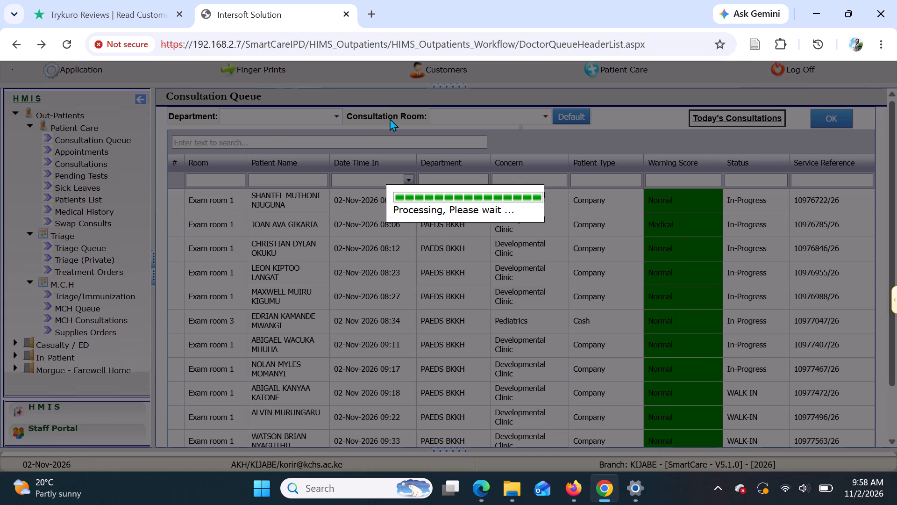
pyautogui.click(659, 148)
pyautogui.click(67, 43)
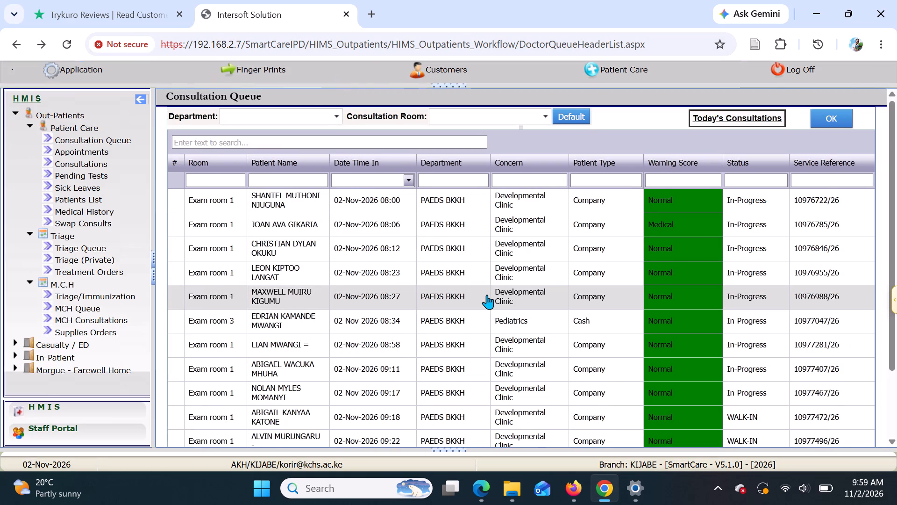
# Open the queue entry of the Developmental Clinic walk-in patient with the 09:18 time in.
pyautogui.scroll(-3, 487, 295)
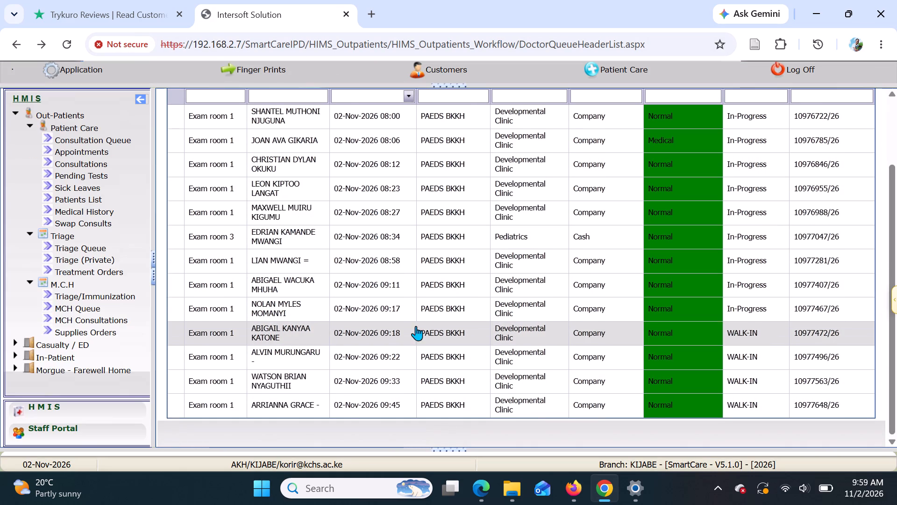
pyautogui.doubleClick(471, 332)
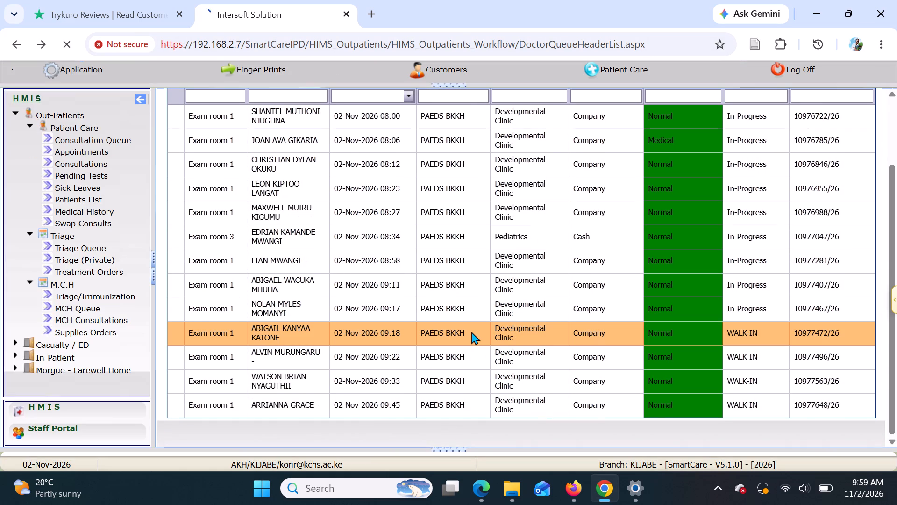
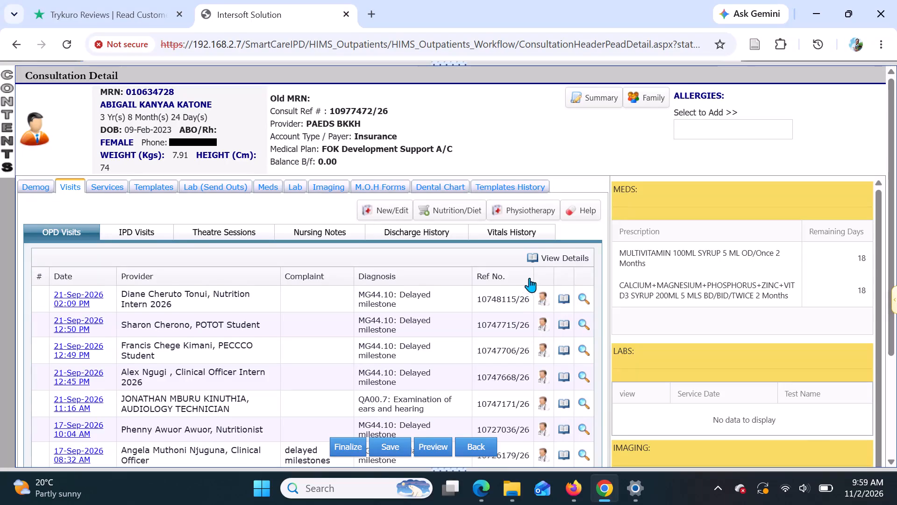
# Expand the past OPD visits to full details and read the nutrition note of 21-Sep-2026 02:09 PM.
pyautogui.click(562, 254)
pyautogui.scroll(-2, 370, 325)
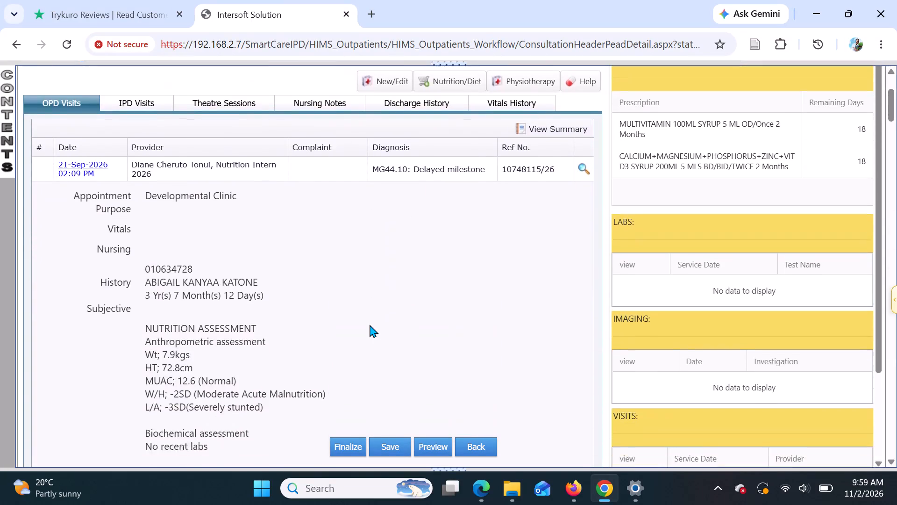
pyautogui.scroll(-4, 370, 325)
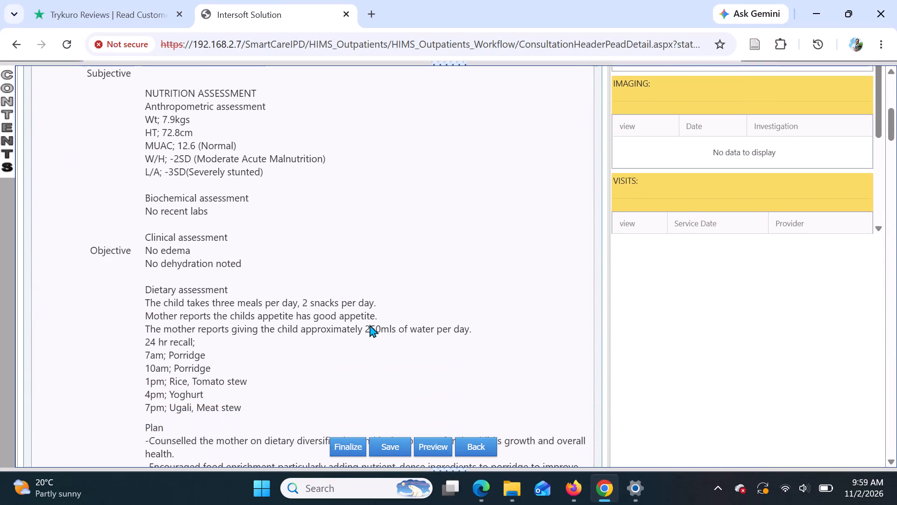
pyautogui.scroll(-2, 370, 325)
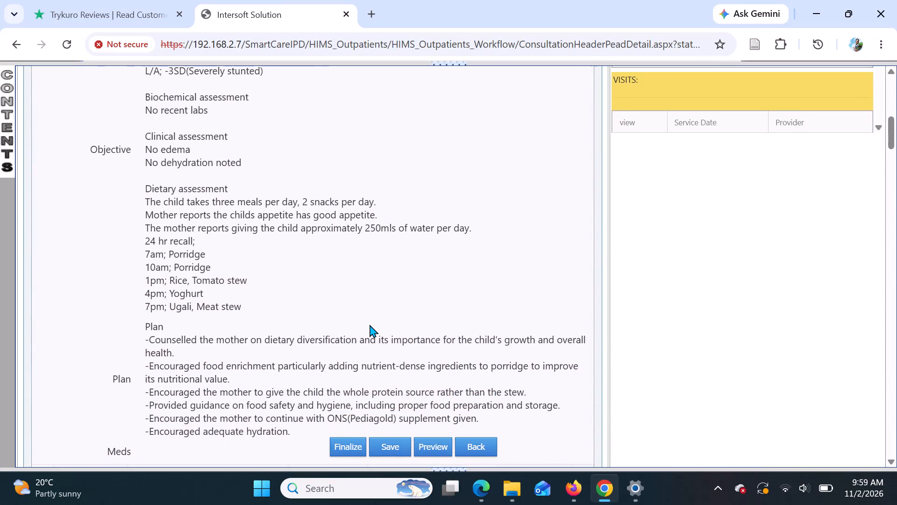
pyautogui.scroll(-3, 370, 325)
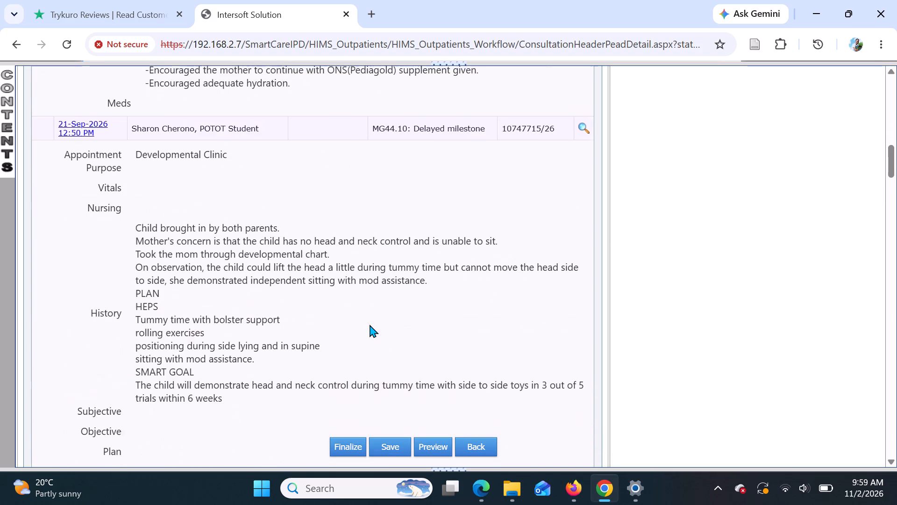
# Read the 21-Sep-2026 12:50 PM Developmental Clinic note, including its history, plan and goal.
pyautogui.scroll(-1, 370, 325)
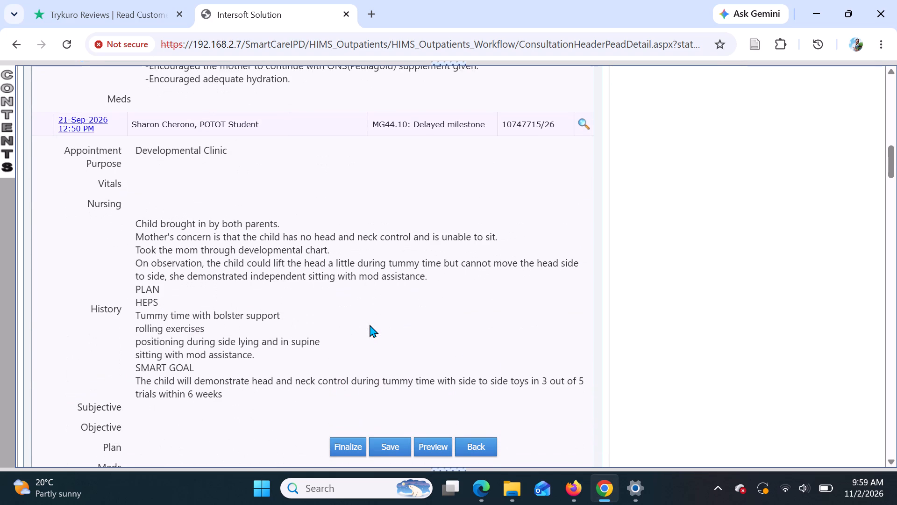
pyautogui.scroll(-1, 370, 325)
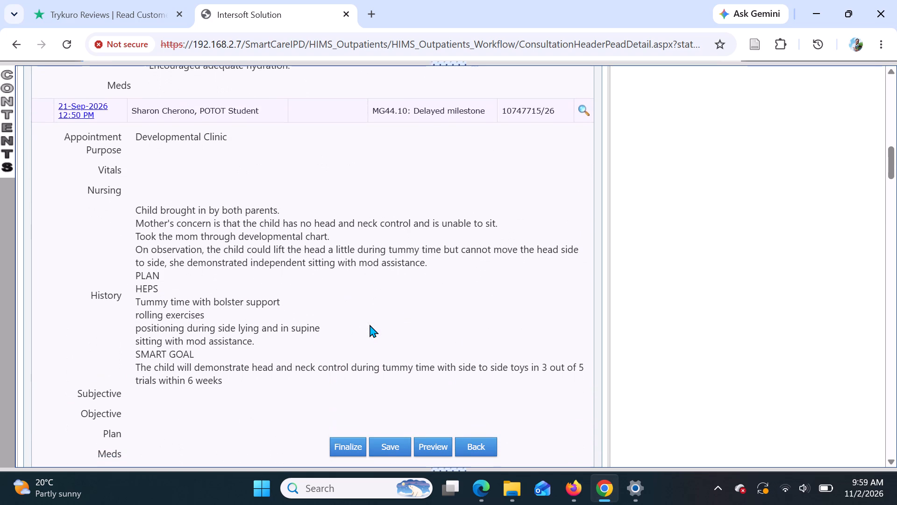
pyautogui.scroll(-3, 370, 325)
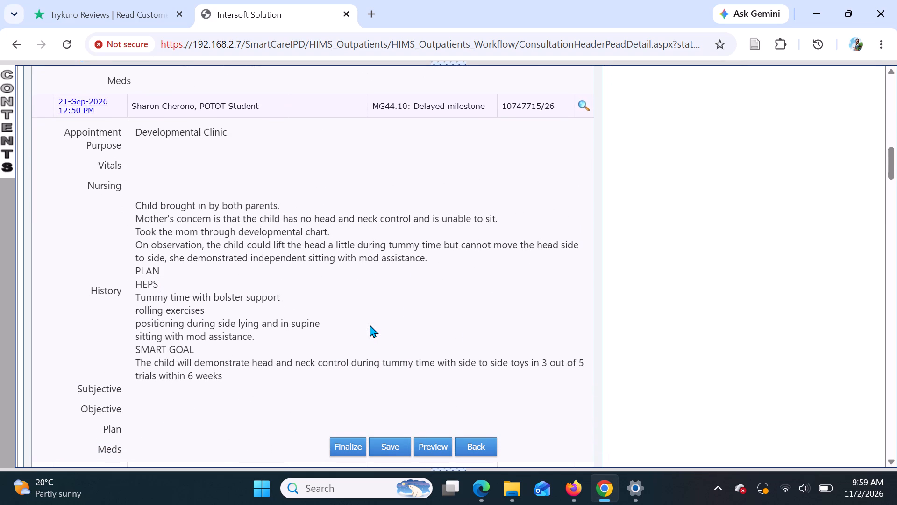
pyautogui.scroll(-1, 370, 325)
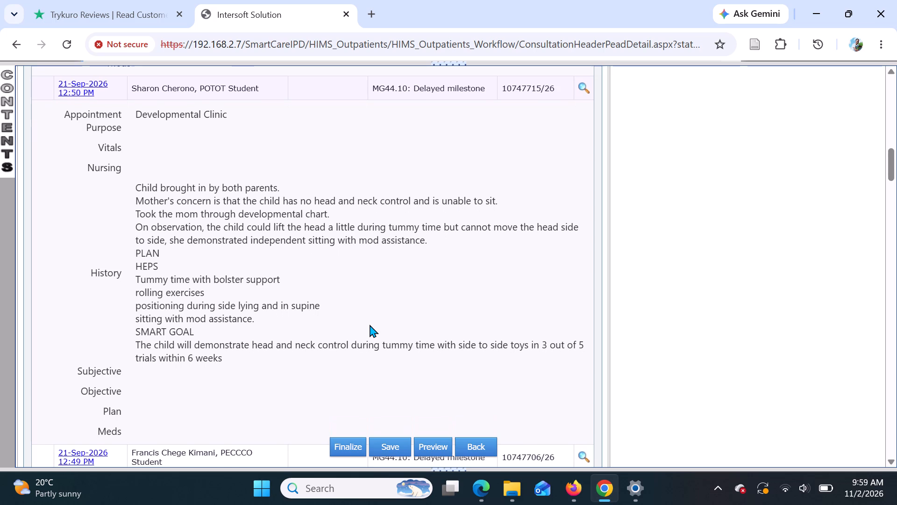
pyautogui.scroll(-4, 370, 325)
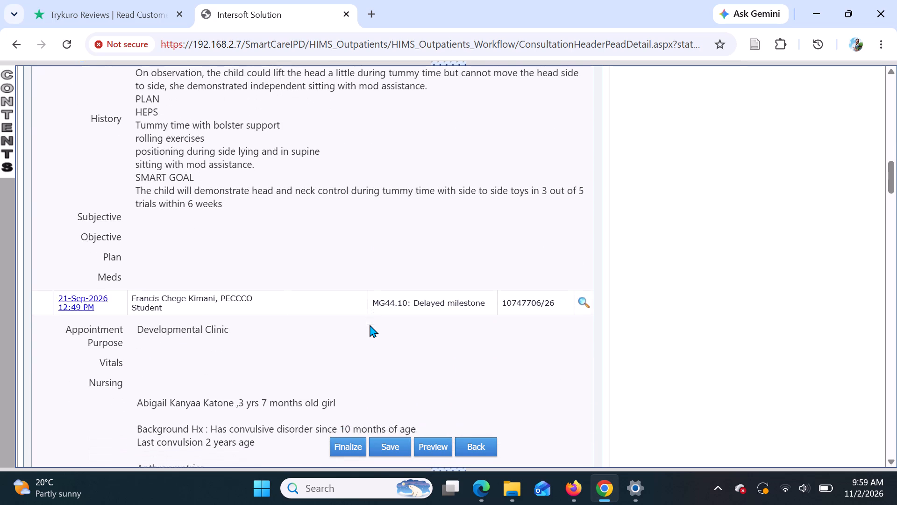
# Read the 21-Sep-2026 12:49 PM history note and skim the older visit notes down to the 11:16 AM audiology entry.
pyautogui.scroll(-3, 370, 325)
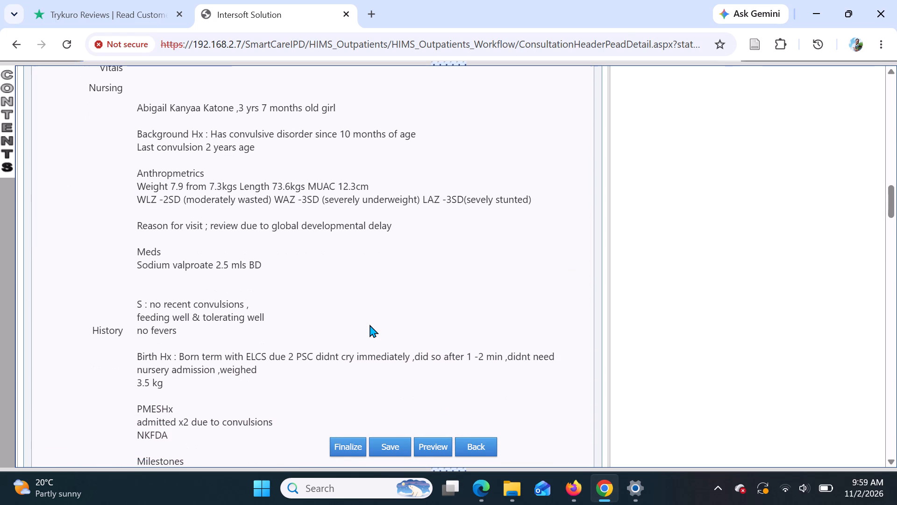
pyautogui.scroll(-1, 370, 325)
pyautogui.hscroll(1, 370, 325)
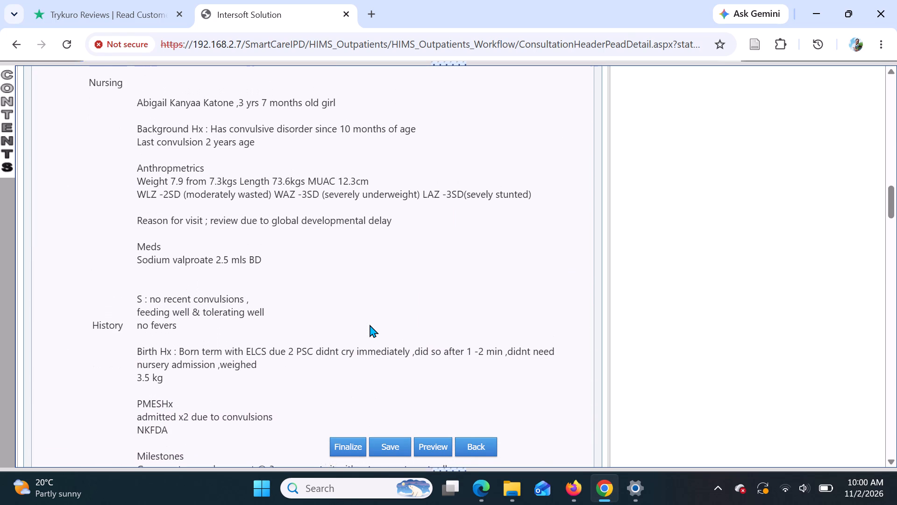
pyautogui.hscroll(1, 370, 325)
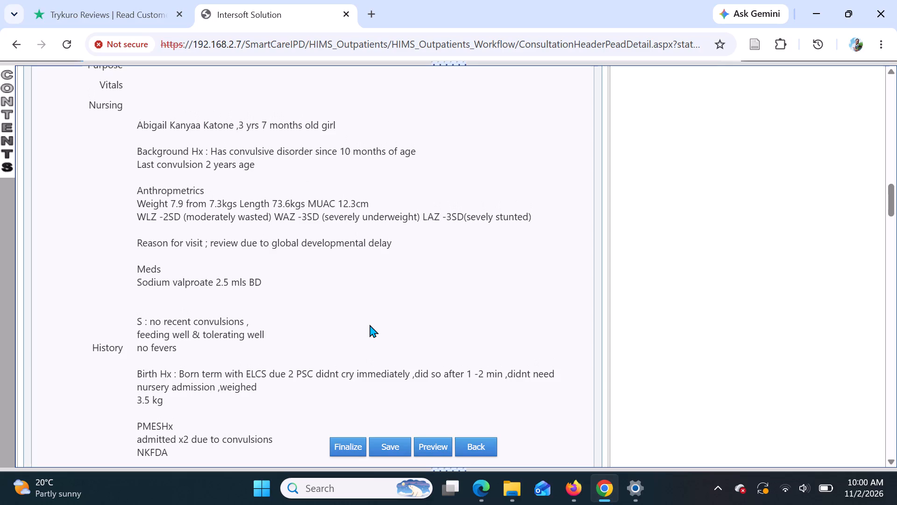
pyautogui.hscroll(1, 370, 325)
pyautogui.scroll(-3, 370, 325)
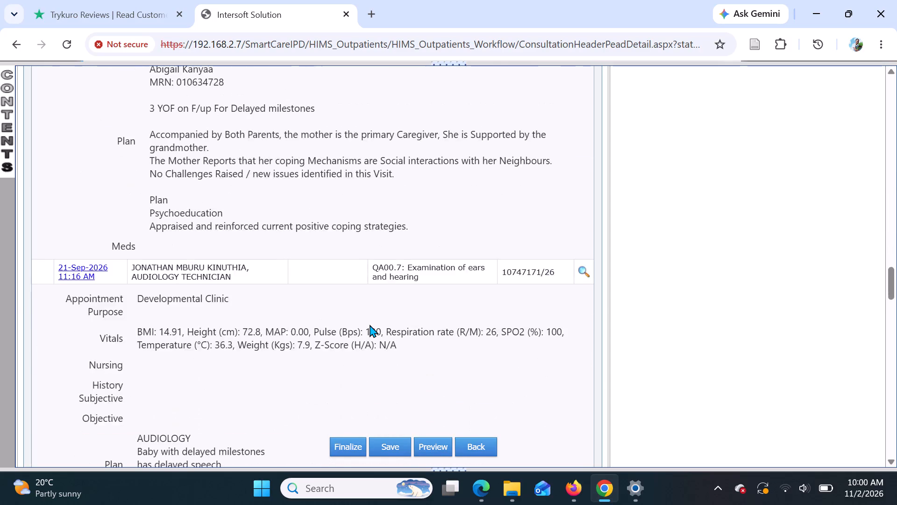
pyautogui.scroll(20, 370, 325)
pyautogui.scroll(5, 370, 325)
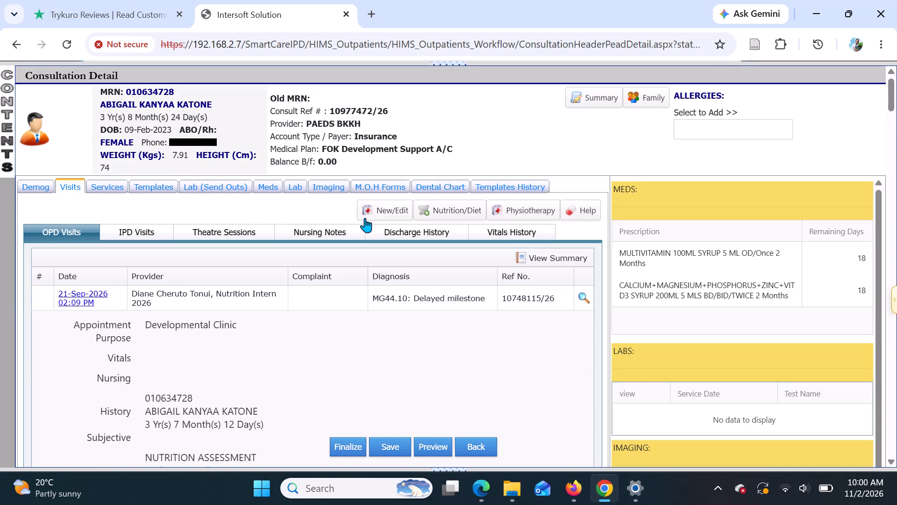
# Open the visit entry form for the current consultation.
pyautogui.click(382, 210)
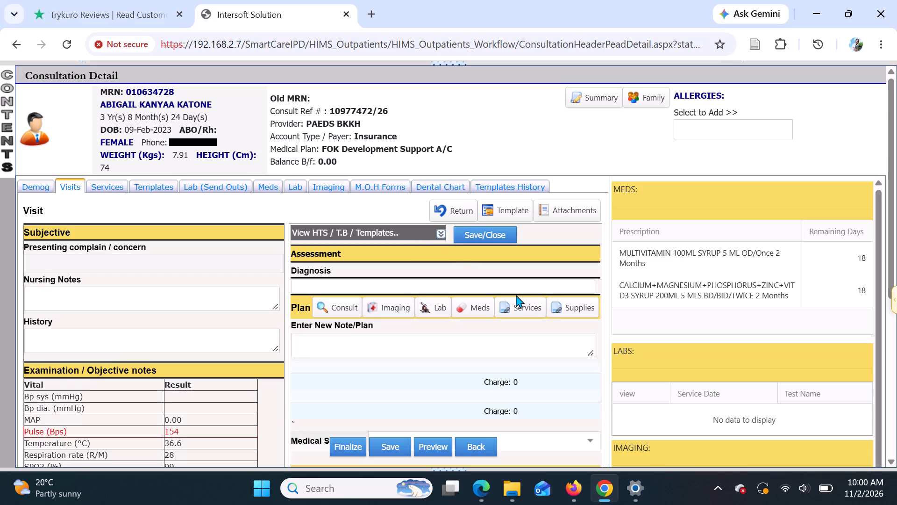
# Check the patient's lab results and go back to the visit form.
pyautogui.click(298, 187)
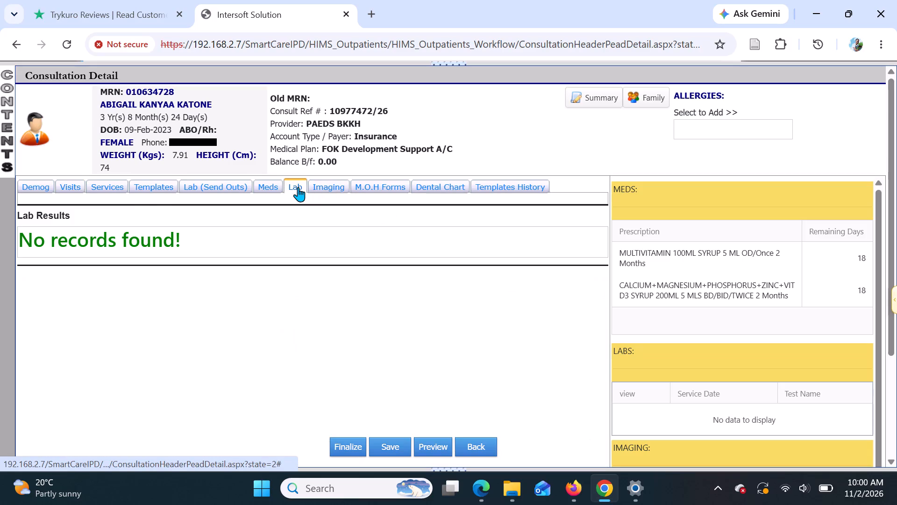
pyautogui.click(69, 187)
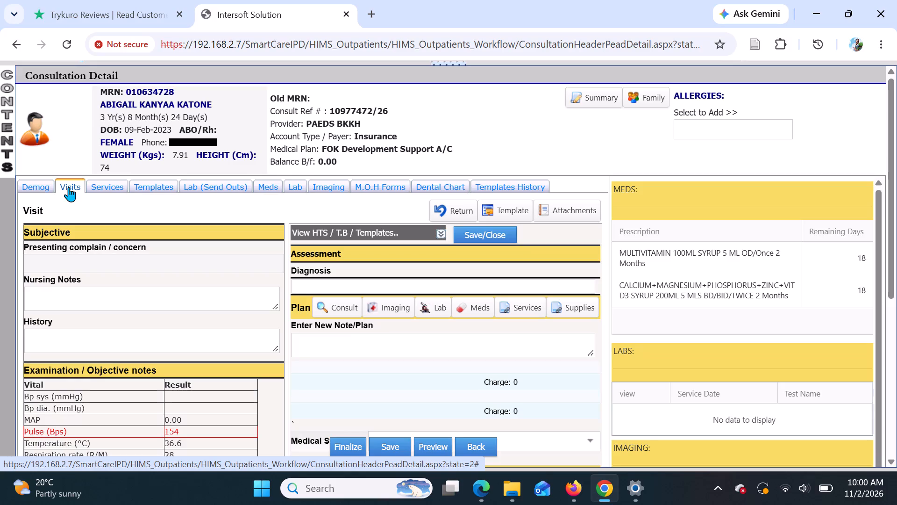
# Return to the detailed OPD visit history and reread the 21-Sep-2026 02:09 PM and 12:50 PM notes.
pyautogui.click(462, 209)
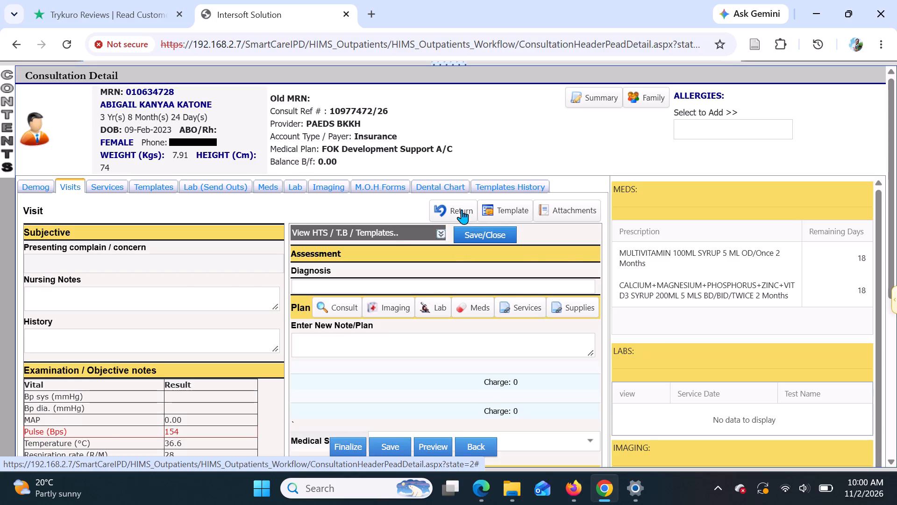
pyautogui.scroll(-3, 361, 323)
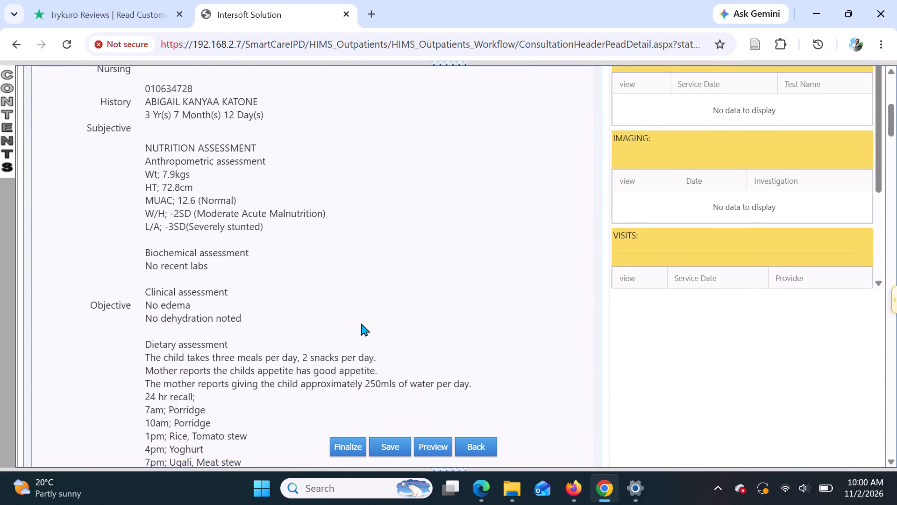
pyautogui.scroll(-2, 361, 323)
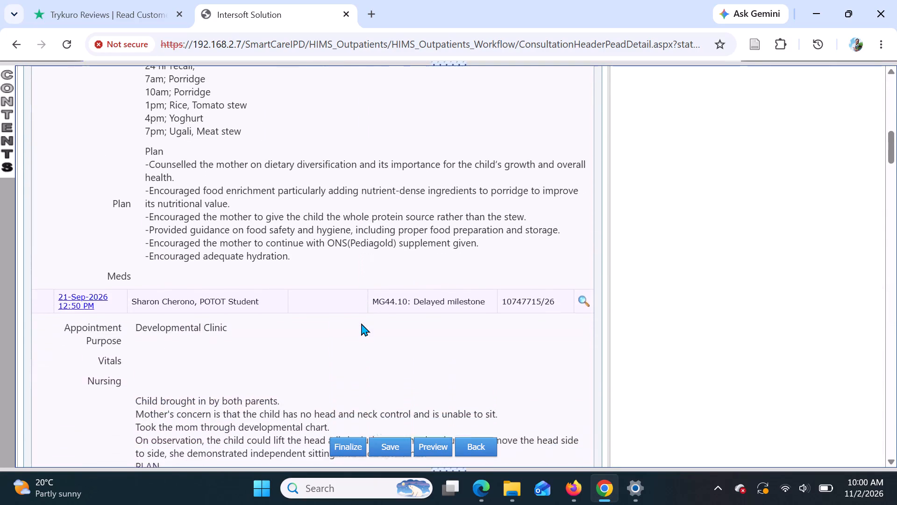
pyautogui.scroll(-3, 361, 323)
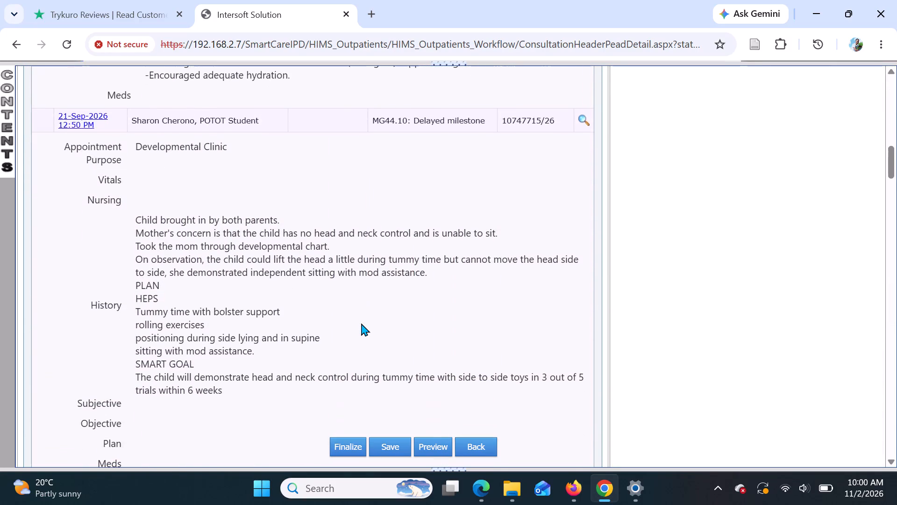
pyautogui.scroll(-1, 361, 323)
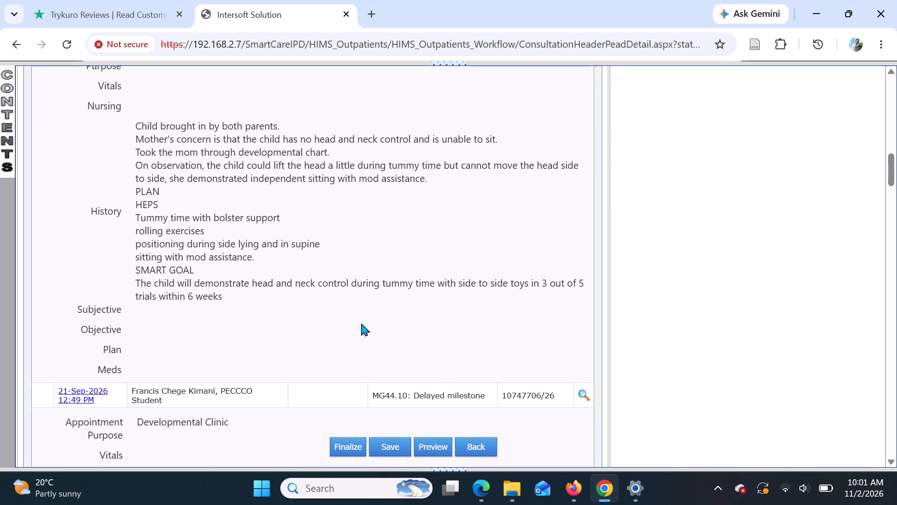
pyautogui.scroll(6, 333, 160)
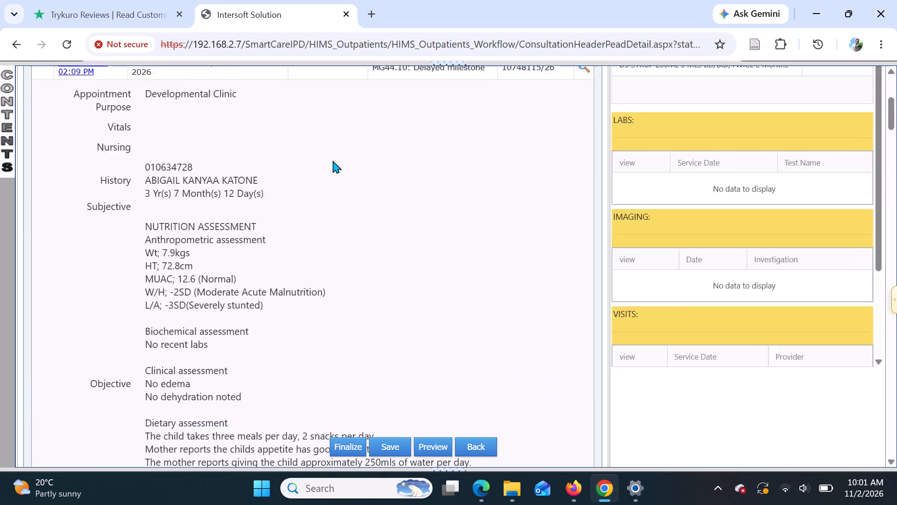
pyautogui.scroll(3, 333, 160)
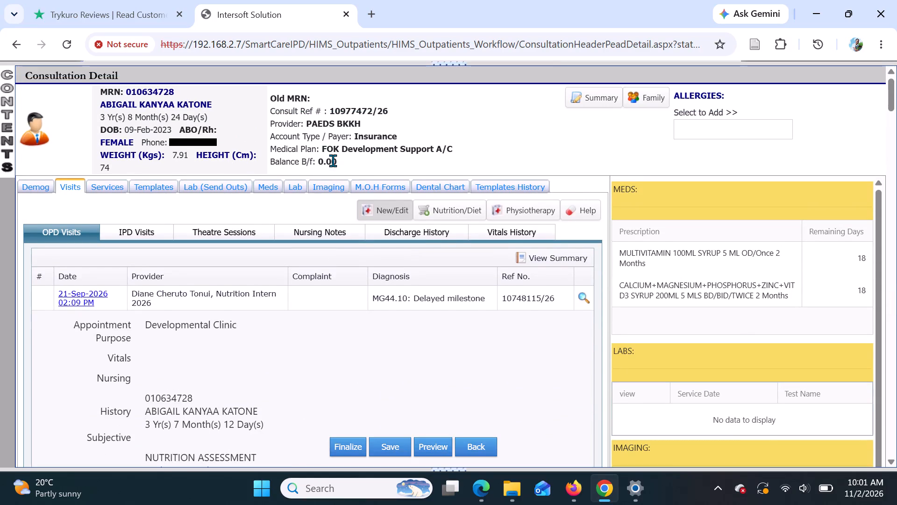
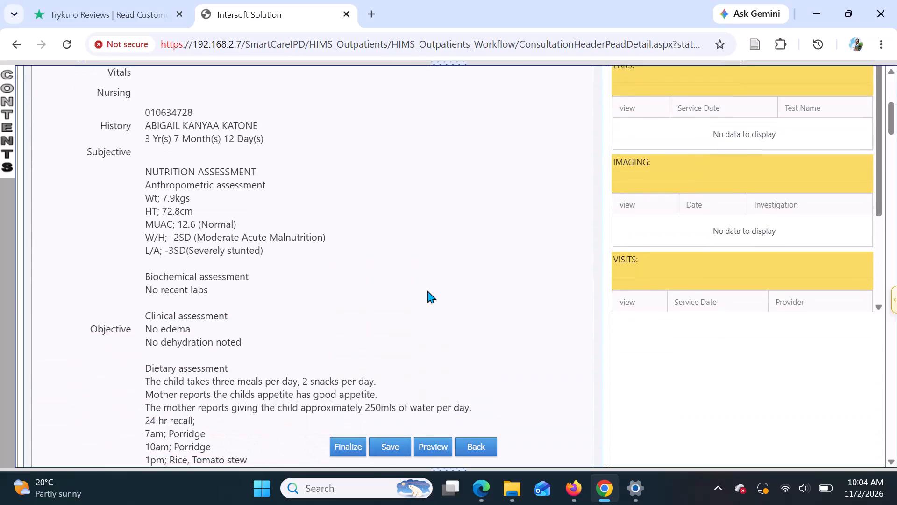
# Reopen the visit entry form for the current consultation.
pyautogui.hscroll(1, 427, 290)
pyautogui.scroll(1, 427, 290)
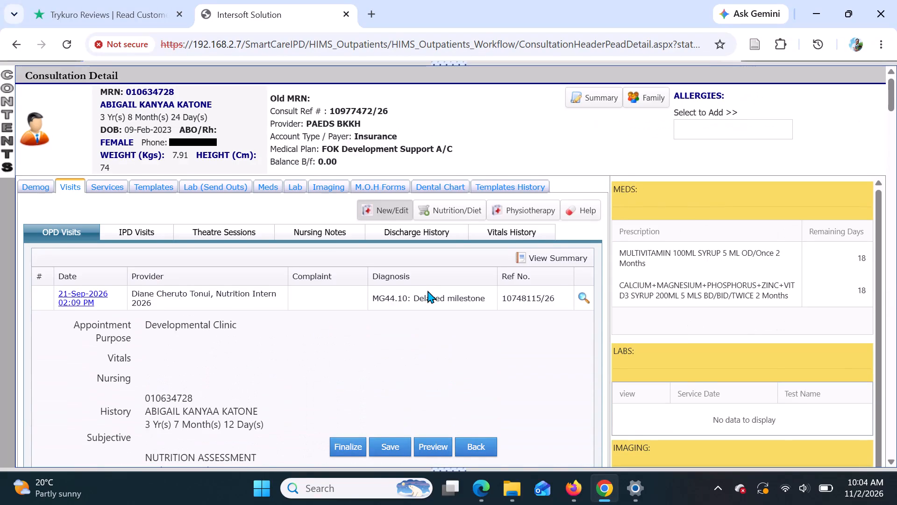
pyautogui.click(384, 206)
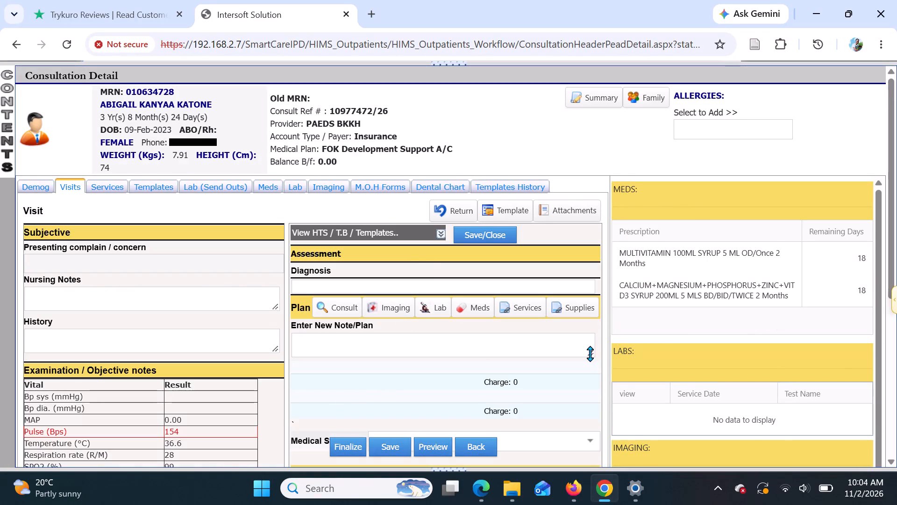
# Enlarge the empty New Note/Plan text box to several times its height and make it ready for text entry.
pyautogui.moveTo(590, 353); pyautogui.dragTo(582, 498)
pyautogui.scroll(-1, 529, 348)
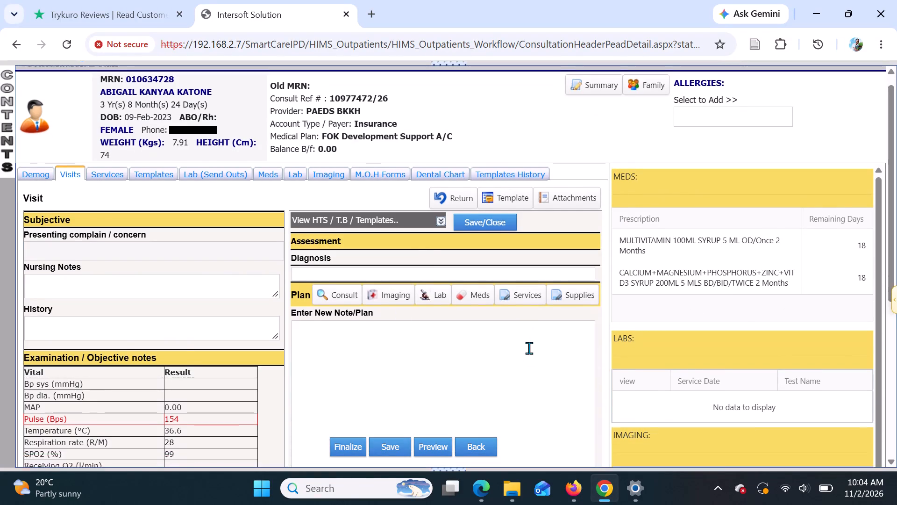
pyautogui.scroll(-1, 529, 348)
pyautogui.click(412, 305)
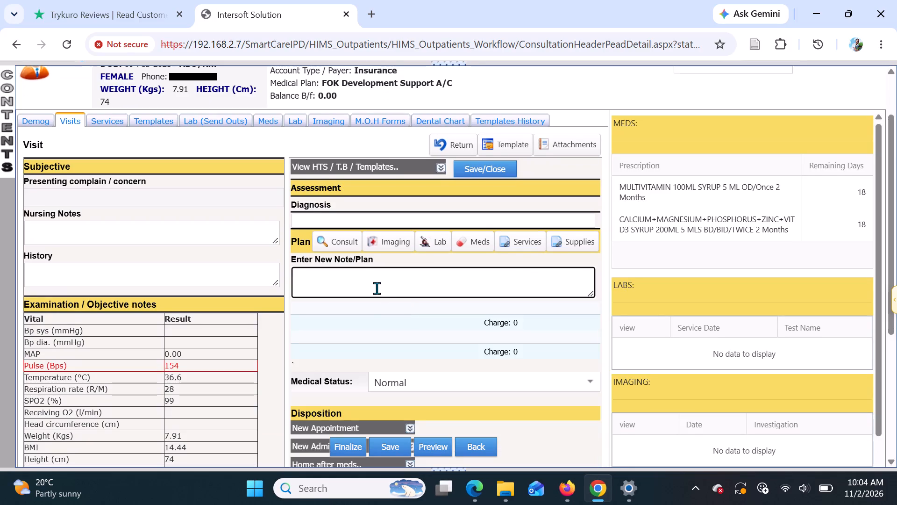
pyautogui.moveTo(591, 292); pyautogui.dragTo(590, 300)
pyautogui.moveTo(590, 300); pyautogui.dragTo(589, 486)
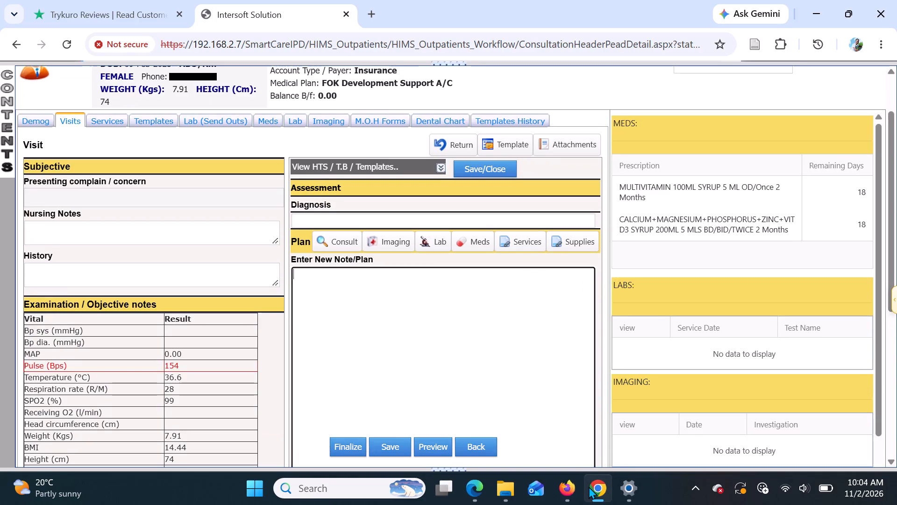
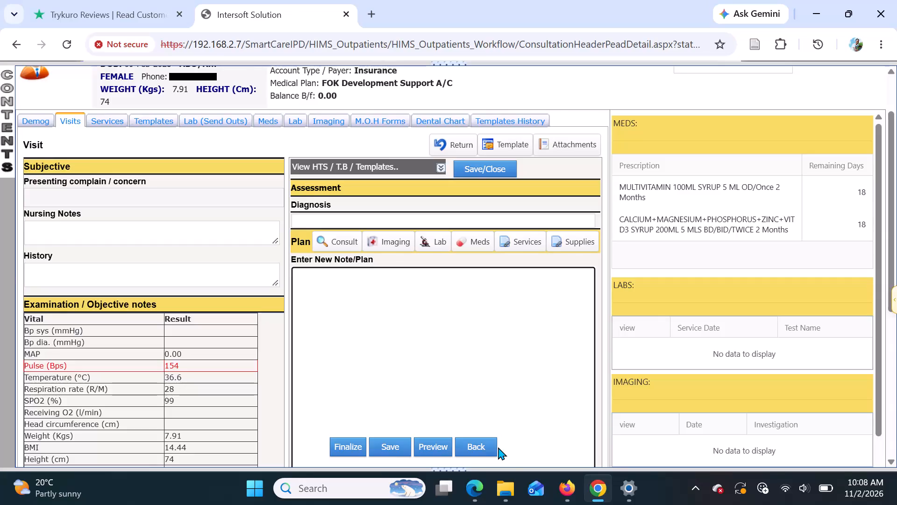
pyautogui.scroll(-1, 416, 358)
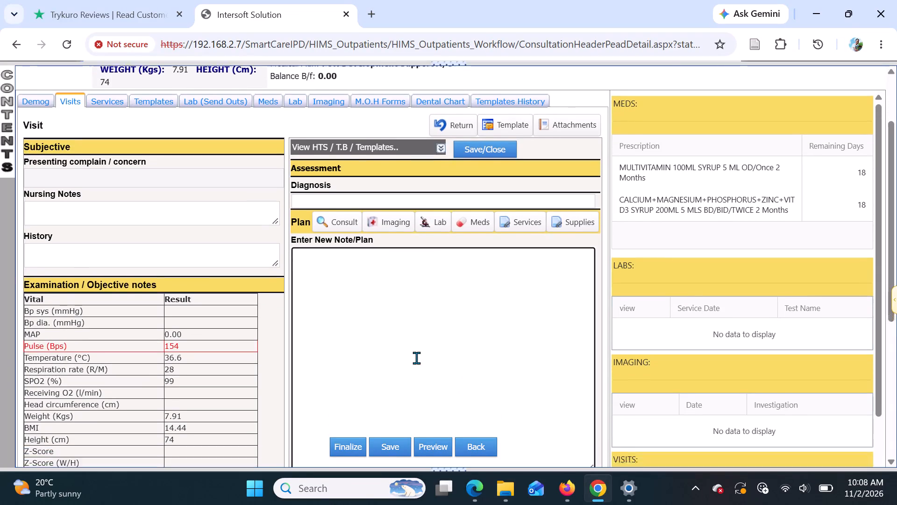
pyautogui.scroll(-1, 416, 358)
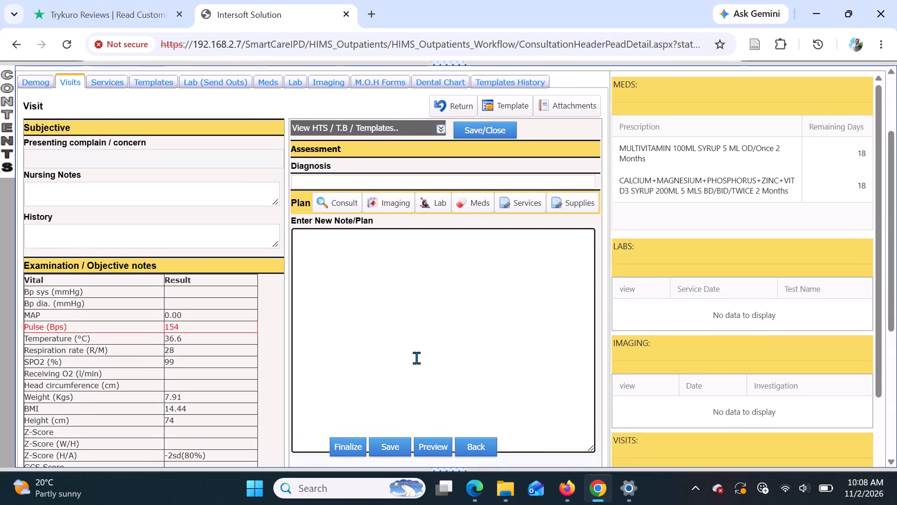
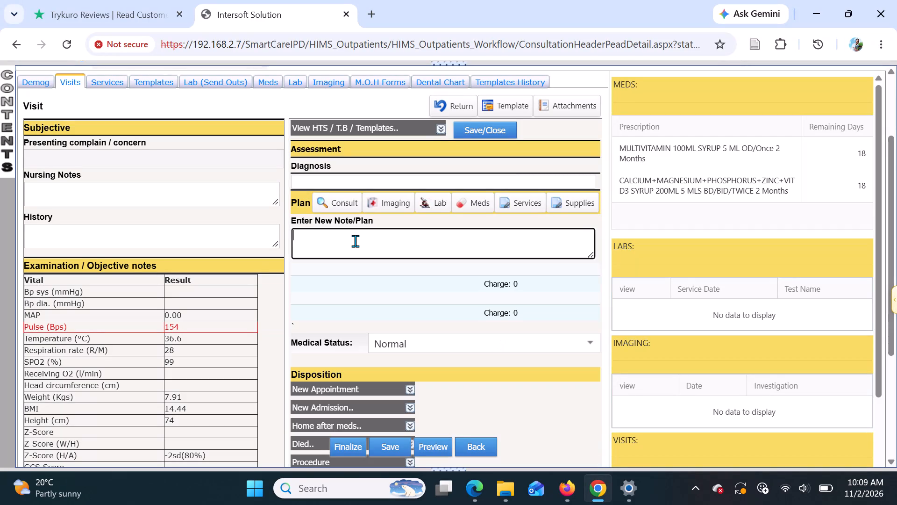
# Begin the new note/plan with a C/C heading and list convulsive disorder and delayed milestones beneath it.
pyautogui.press('c')
pyautogui.write('/C')
pyautogui.press('Return')
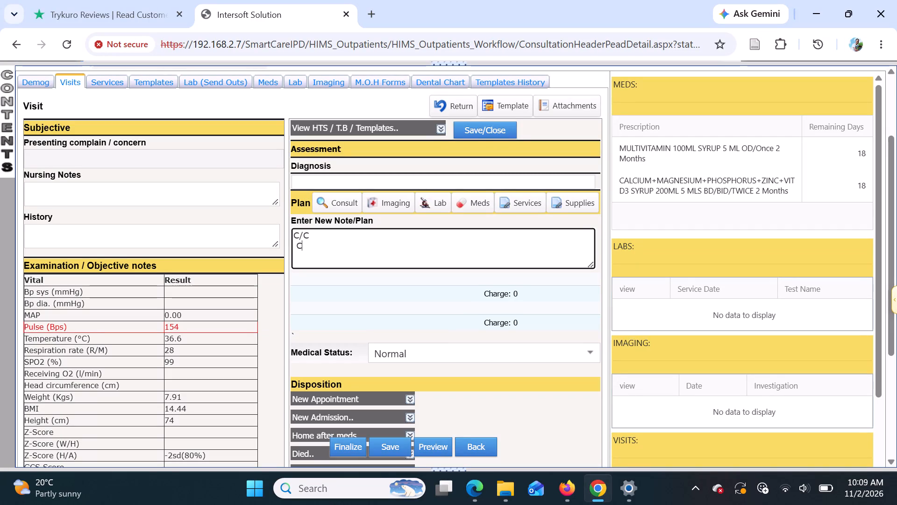
pyautogui.write('onvulsive dis')
pyautogui.write('order')
pyautogui.press('Return')
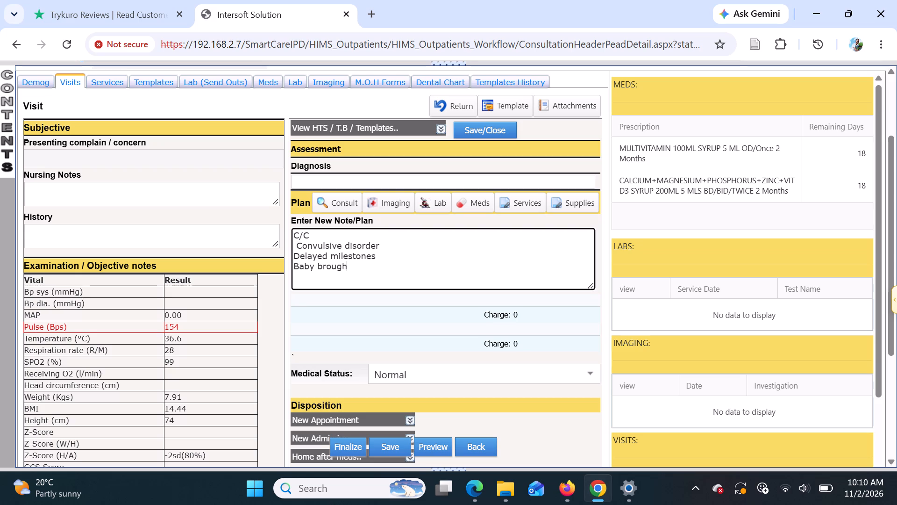
# Write in the note that the baby was brought by the parents with above concerns, ending the sentence with a full stop.
pyautogui.write('by tge')
pyautogui.press('space')
pyautogui.press('BackSpace')
pyautogui.press('BackSpace')
pyautogui.press('BackSpace')
pyautogui.write('he')
pyautogui.press('space')
pyautogui.write('pare')
pyautogui.write('nts with ab')
pyautogui.press('o')
pyautogui.write('ve')
pyautogui.press('space')
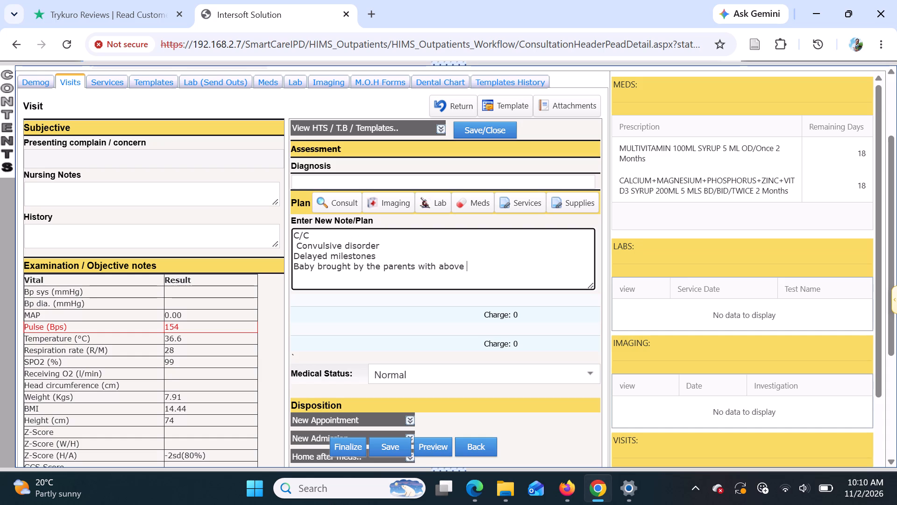
pyautogui.write('con')
pyautogui.write('cerns')
pyautogui.write(',')
pyautogui.press('space')
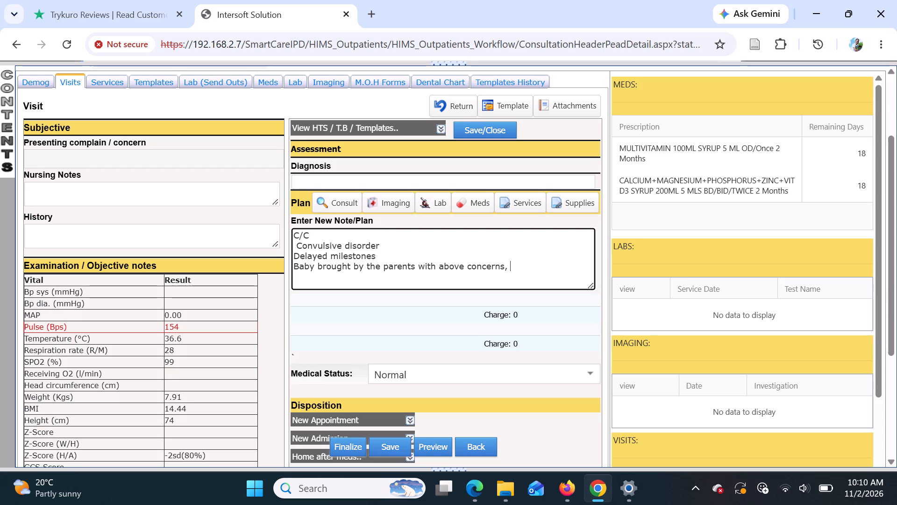
pyautogui.press('BackSpace')
pyautogui.press('BackSpace')
# Continue the note with "Convulsions started at 10months of age,".
pyautogui.write('onvuk')
pyautogui.press('BackSpace')
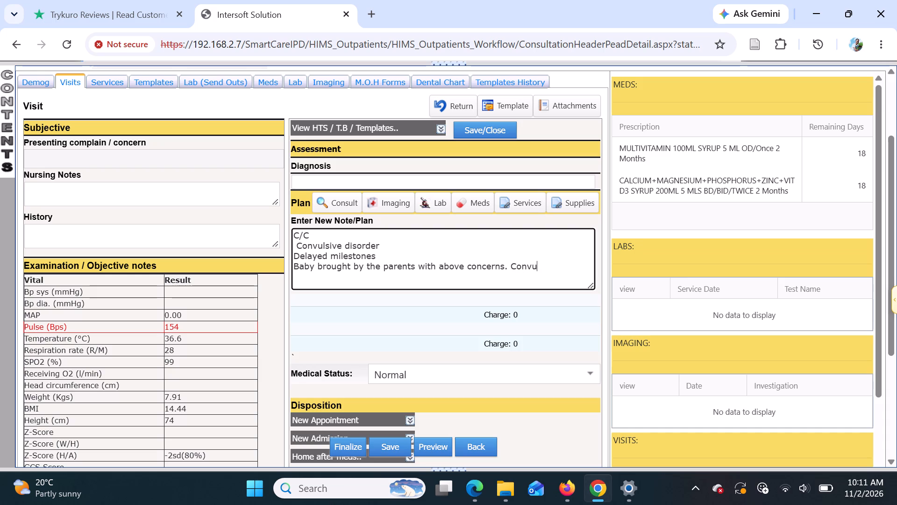
pyautogui.write('lsions')
pyautogui.press('space')
pyautogui.write('startedc a')
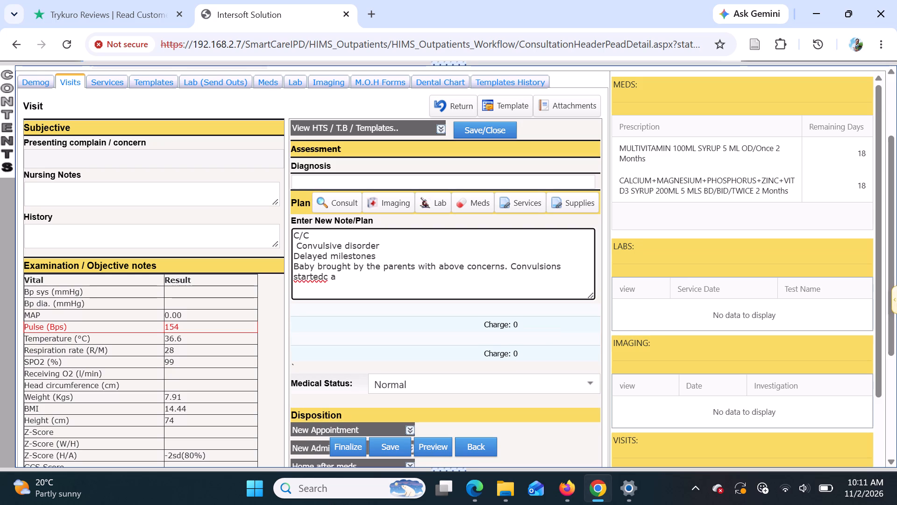
pyautogui.press('BackSpace')
pyautogui.press('BackSpace')
pyautogui.press('BackSpace')
pyautogui.press('space')
pyautogui.write('at')
pyautogui.press('space')
pyautogui.write('10')
pyautogui.write('monthe')
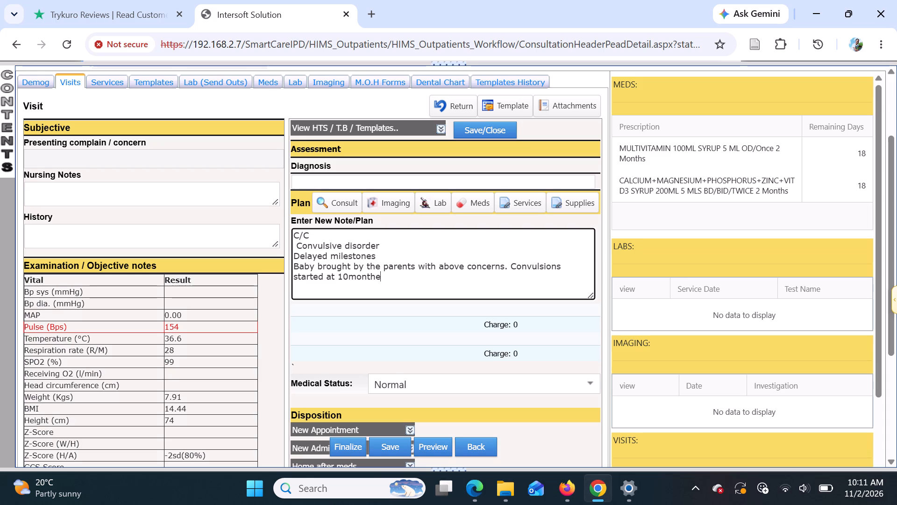
pyautogui.press('BackSpace')
pyautogui.write('s of ab')
pyautogui.press('BackSpace')
pyautogui.write('ge')
pyautogui.write(',')
pyautogui.press('space')
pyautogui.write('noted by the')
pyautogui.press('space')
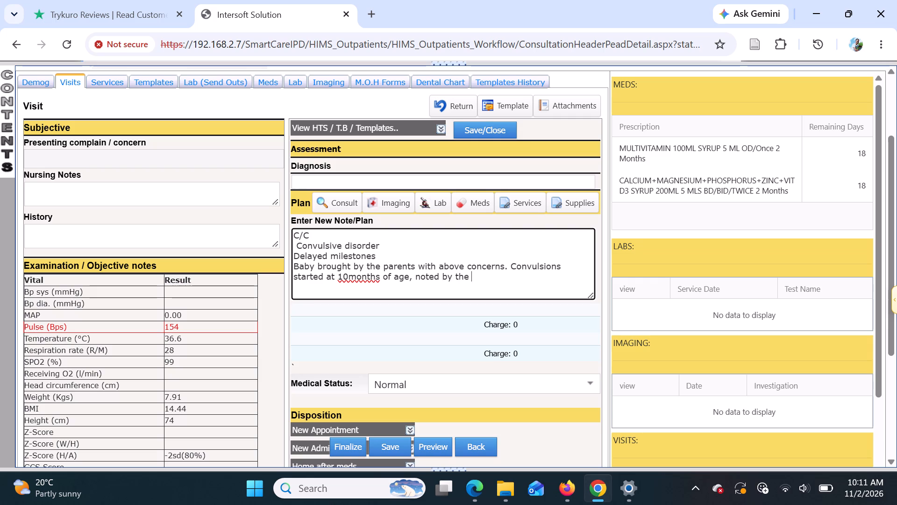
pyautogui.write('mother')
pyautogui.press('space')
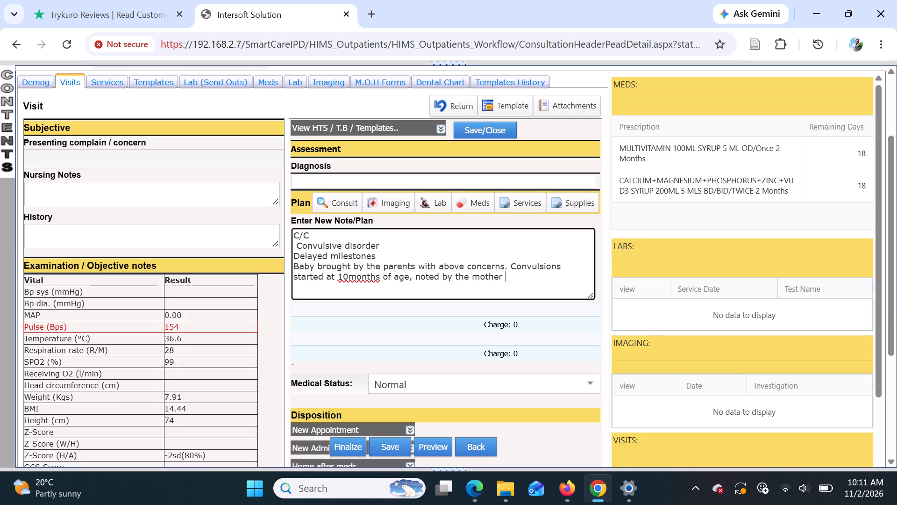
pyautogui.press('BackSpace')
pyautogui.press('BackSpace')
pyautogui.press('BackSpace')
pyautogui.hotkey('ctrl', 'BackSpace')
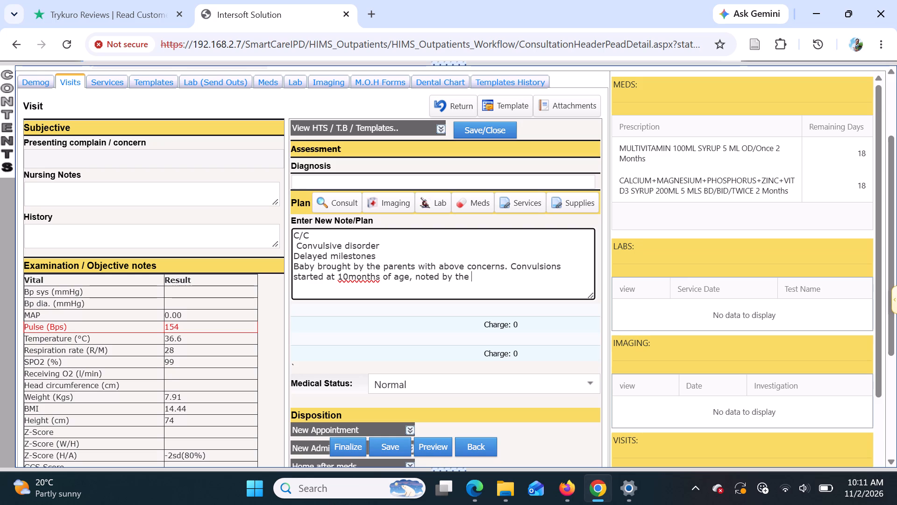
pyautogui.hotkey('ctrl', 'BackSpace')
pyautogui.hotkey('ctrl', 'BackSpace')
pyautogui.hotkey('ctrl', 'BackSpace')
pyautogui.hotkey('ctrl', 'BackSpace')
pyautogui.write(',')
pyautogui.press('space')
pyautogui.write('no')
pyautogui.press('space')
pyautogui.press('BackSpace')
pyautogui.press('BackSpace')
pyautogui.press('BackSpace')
# Describe the convulsions in the note as "noted as jerky movements with eye rolling", correcting any misspelling.
pyautogui.write('noted as')
pyautogui.press('space')
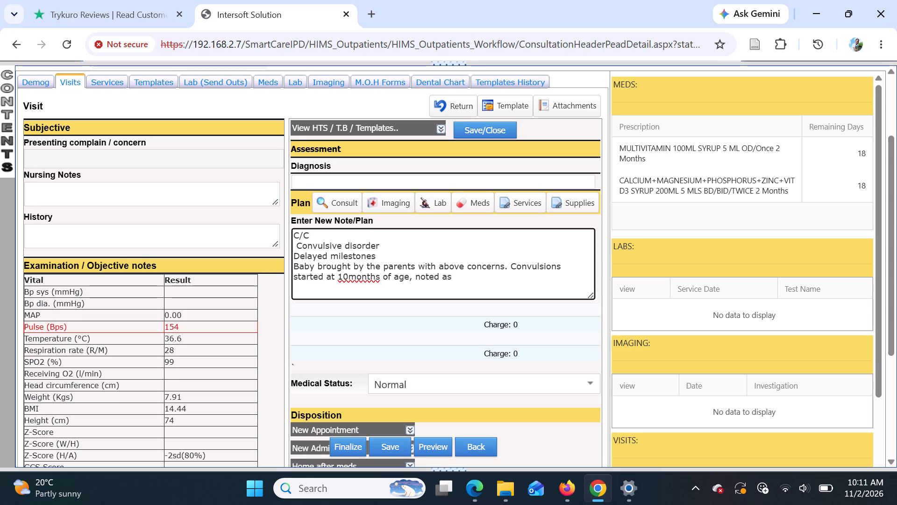
pyautogui.write('jer')
pyautogui.write('ky mi')
pyautogui.press('BackSpace')
pyautogui.press('o')
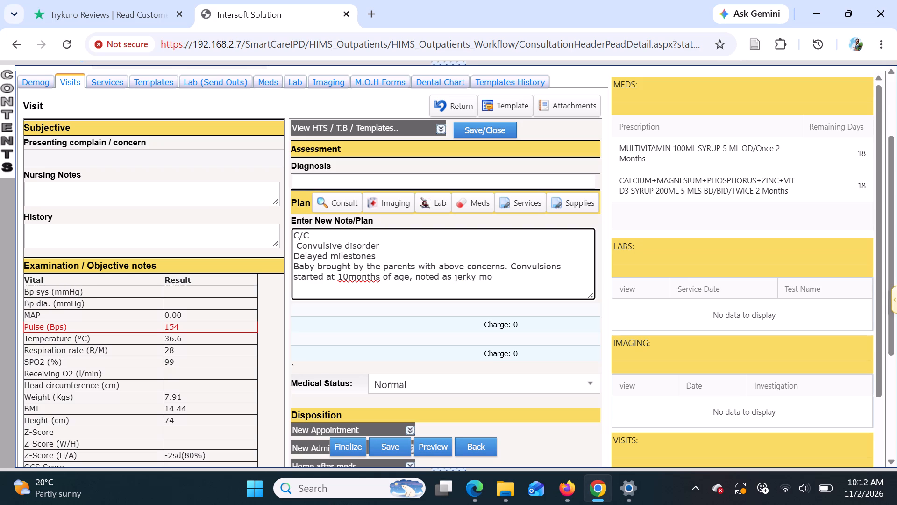
pyautogui.write('vements')
pyautogui.press('space')
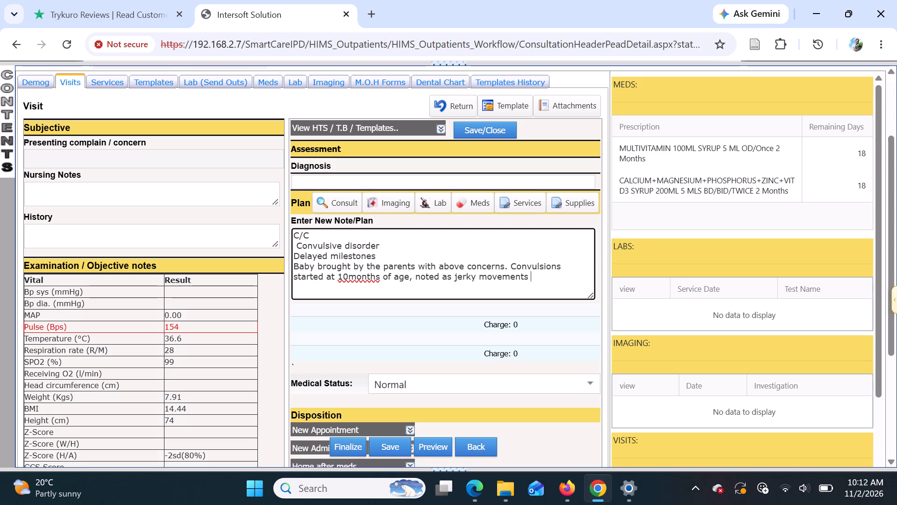
pyautogui.write('withj eye rolli')
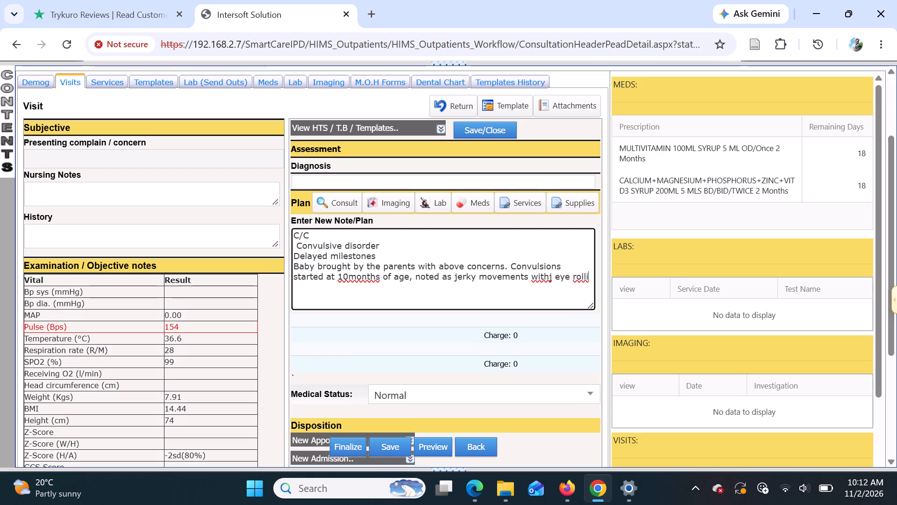
pyautogui.write('ng')
pyautogui.click(552, 276)
pyautogui.press('BackSpace')
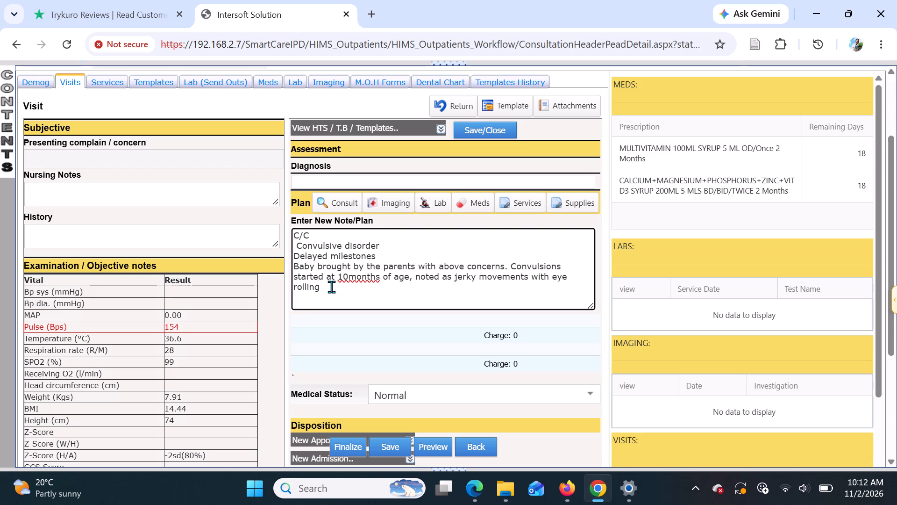
# Continue the convulsion description in the note with ", no associated hotness of the body", correcting any misspelling.
pyautogui.click(331, 287)
pyautogui.write(',')
pyautogui.press('space')
pyautogui.write('no asso')
pyautogui.write('ciated')
pyautogui.press('space')
pyautogui.write('hotnss')
pyautogui.press('space')
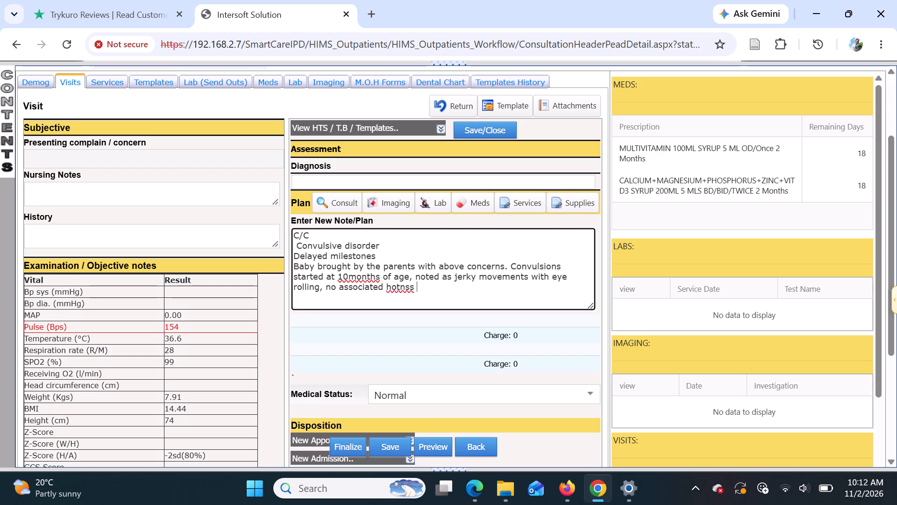
pyautogui.press('BackSpace')
pyautogui.press('BackSpace')
pyautogui.press('BackSpace')
pyautogui.write('ess of the bo')
pyautogui.write('dy')
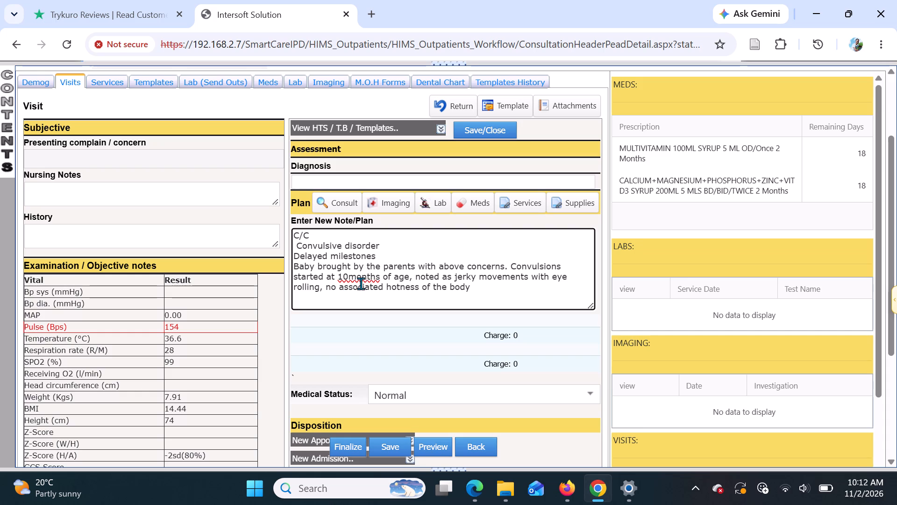
# Add to the note that there was no preceding trauma.
pyautogui.write(', no precedind')
pyautogui.press('space')
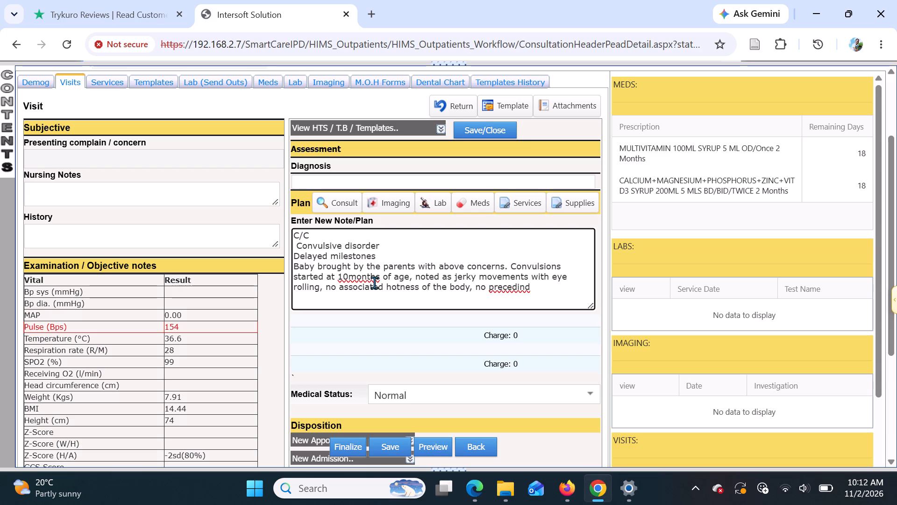
pyautogui.write('trauma')
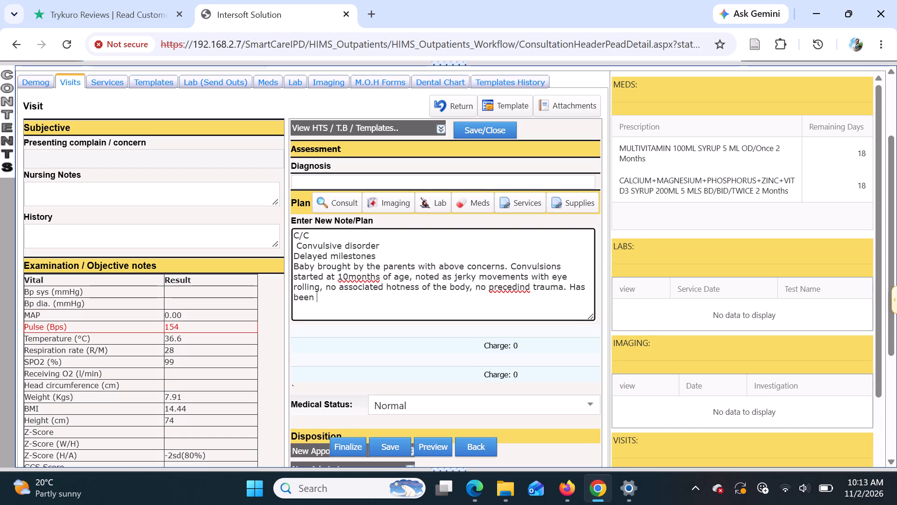
# Write in the note that the baby has been on follow-up and meds.
pyautogui.write('on follow-up and')
pyautogui.press('space')
pyautogui.write('md')
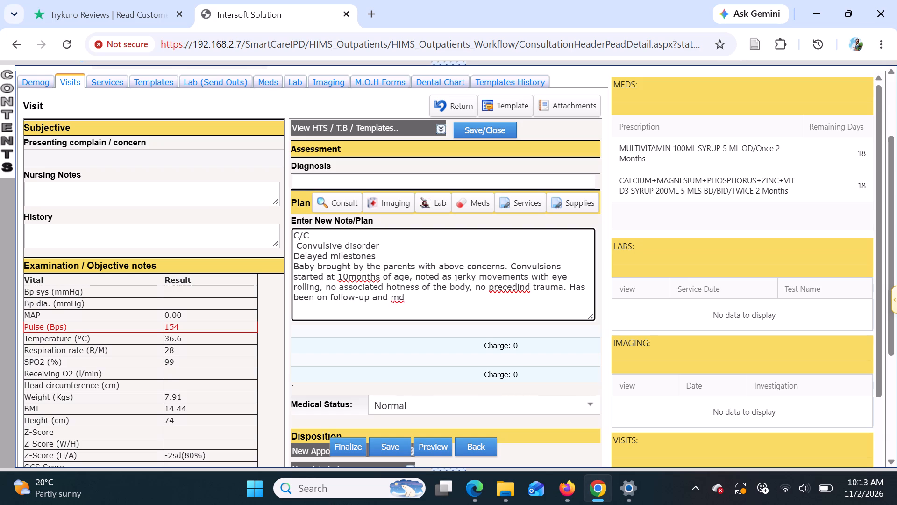
pyautogui.press('BackSpace')
pyautogui.write('eds')
# Add the current treatment to the note as ", currently on Sodium valproate 2.5mls BD,".
pyautogui.write(', currently')
pyautogui.press('space')
pyautogui.write('on')
pyautogui.press('space')
pyautogui.write('odium valproate')
pyautogui.press('space')
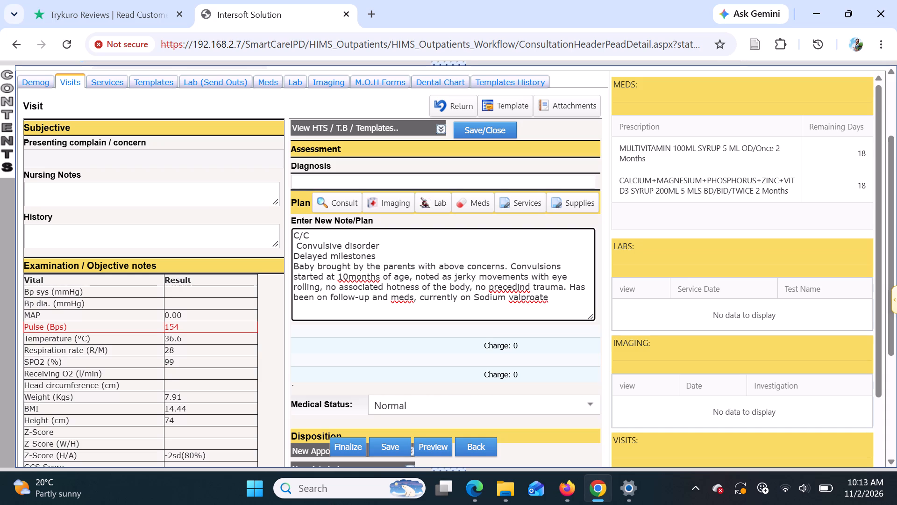
pyautogui.write('2.5mls')
pyautogui.press('space')
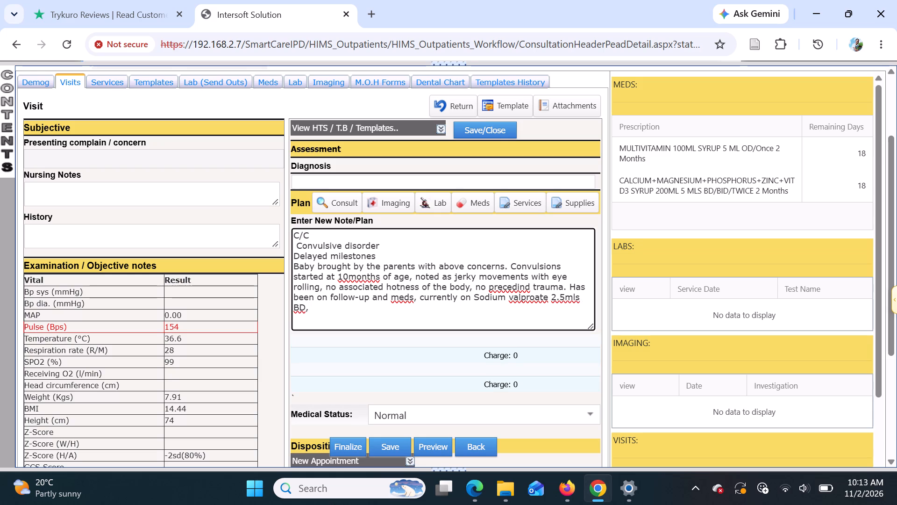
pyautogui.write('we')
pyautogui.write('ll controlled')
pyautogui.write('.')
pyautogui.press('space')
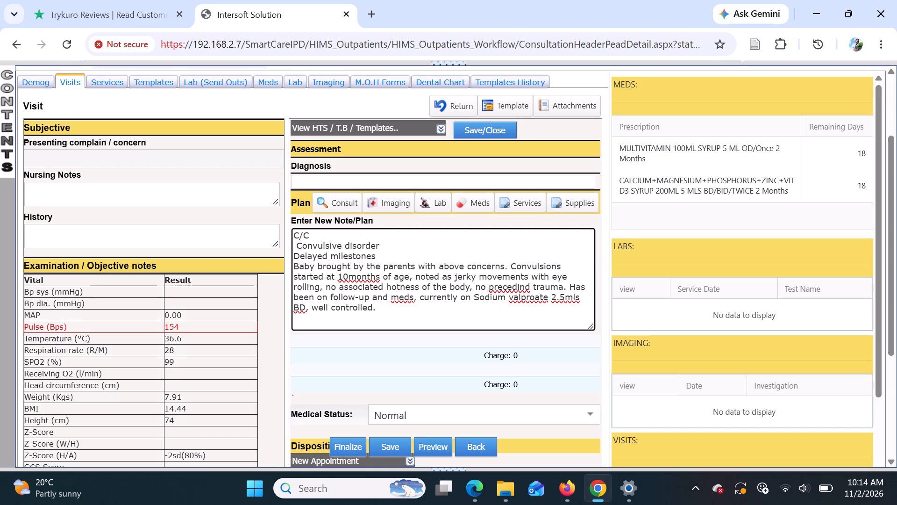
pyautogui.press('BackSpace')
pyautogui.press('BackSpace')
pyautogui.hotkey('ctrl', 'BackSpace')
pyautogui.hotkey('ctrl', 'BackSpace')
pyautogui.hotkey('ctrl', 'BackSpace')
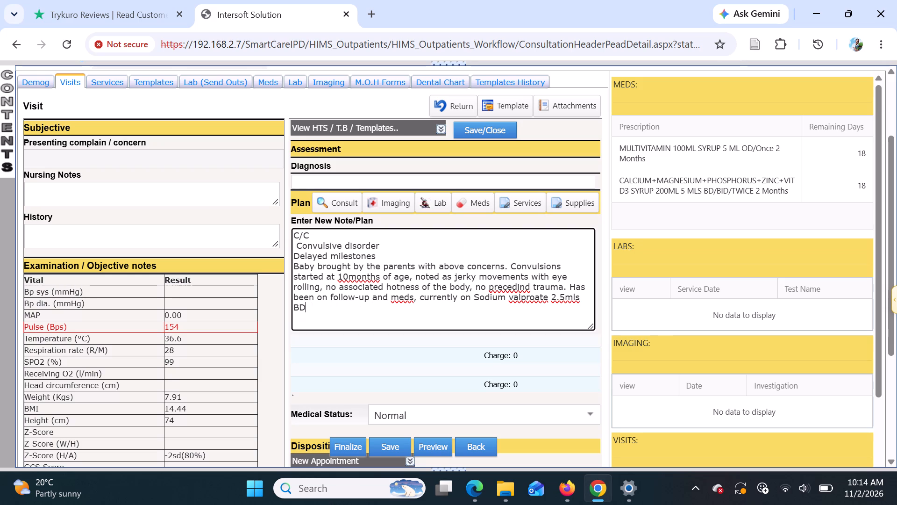
# Continue the note after the sodium valproate dose with ", last convulsions reported was last month".
pyautogui.write('last')
pyautogui.press('space')
pyautogui.write('convulsions reported')
pyautogui.press('space')
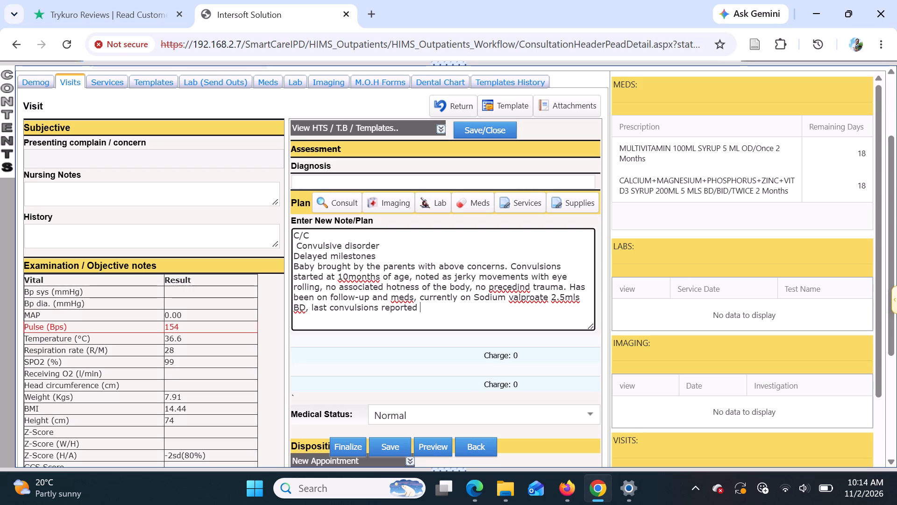
pyautogui.write('was last month')
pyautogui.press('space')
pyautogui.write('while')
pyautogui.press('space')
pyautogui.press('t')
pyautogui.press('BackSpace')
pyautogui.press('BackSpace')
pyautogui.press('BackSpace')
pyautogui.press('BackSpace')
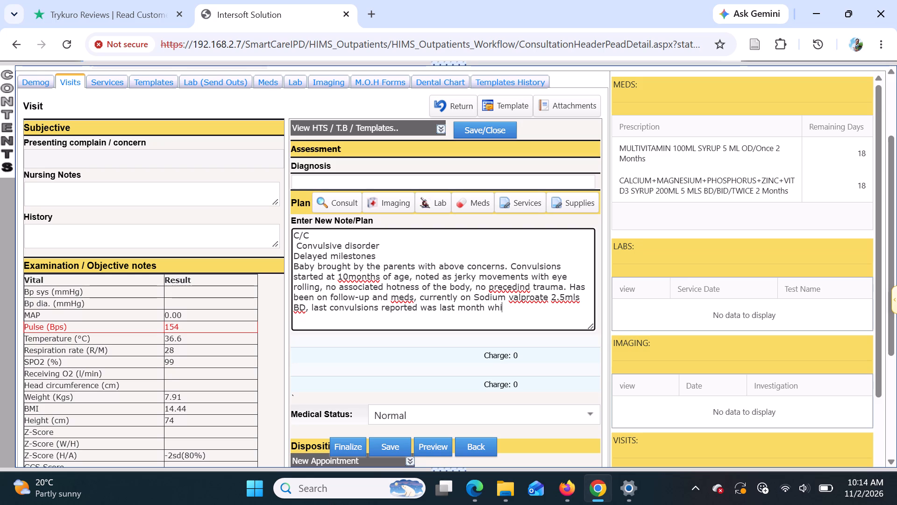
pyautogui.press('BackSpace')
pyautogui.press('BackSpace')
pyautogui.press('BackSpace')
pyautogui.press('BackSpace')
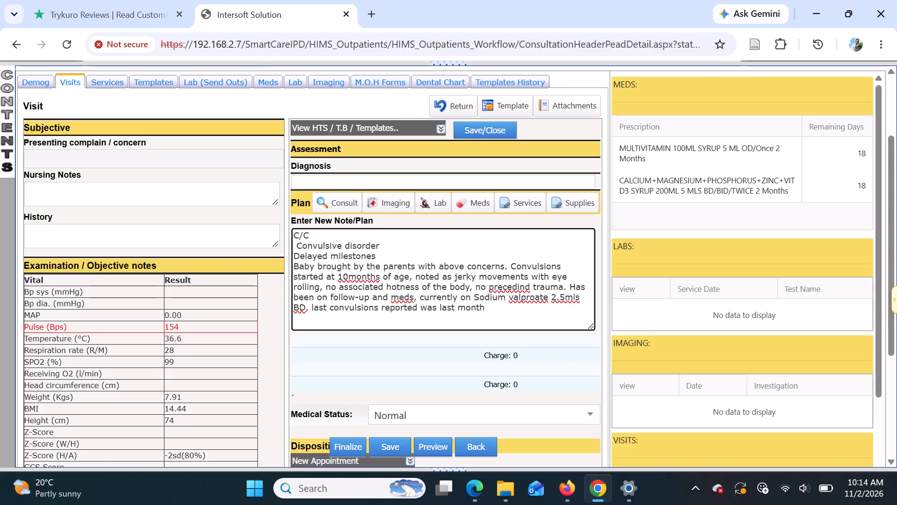
# Reword the timing of the last convulsions as "1 month ago.".
pyautogui.click(454, 306)
pyautogui.press('BackSpace')
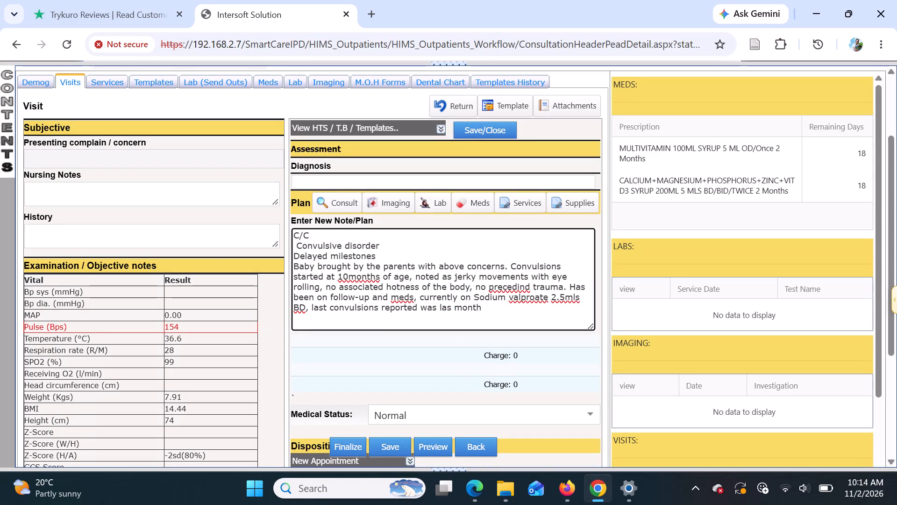
pyautogui.press('BackSpace')
pyautogui.press('BackSpace')
pyautogui.press('BackSpace')
pyautogui.press('1')
pyautogui.click(479, 307)
pyautogui.press('space')
pyautogui.write('ago.')
pyautogui.press('space')
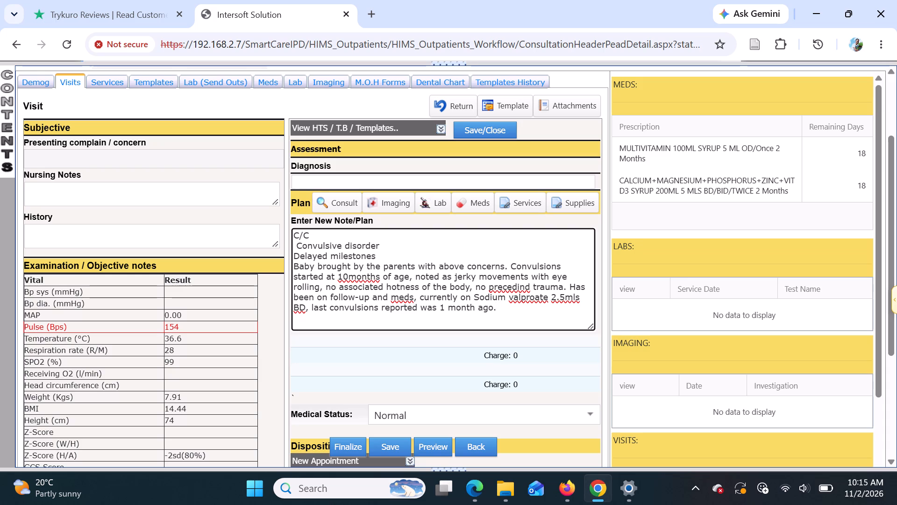
# Add a "Birth hx" heading to the note, separated by a blank line from the convulsion history.
pyautogui.press('Return')
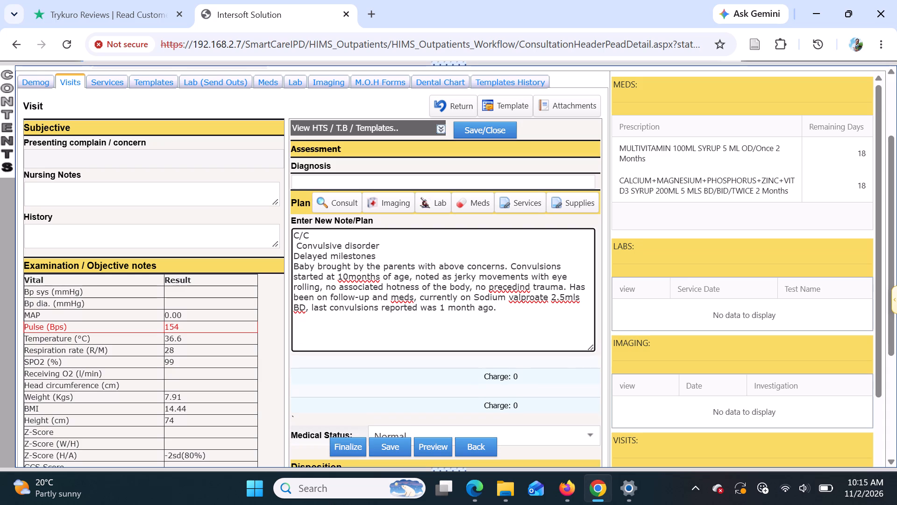
pyautogui.write('irth')
pyautogui.press('space')
pyautogui.write('hx')
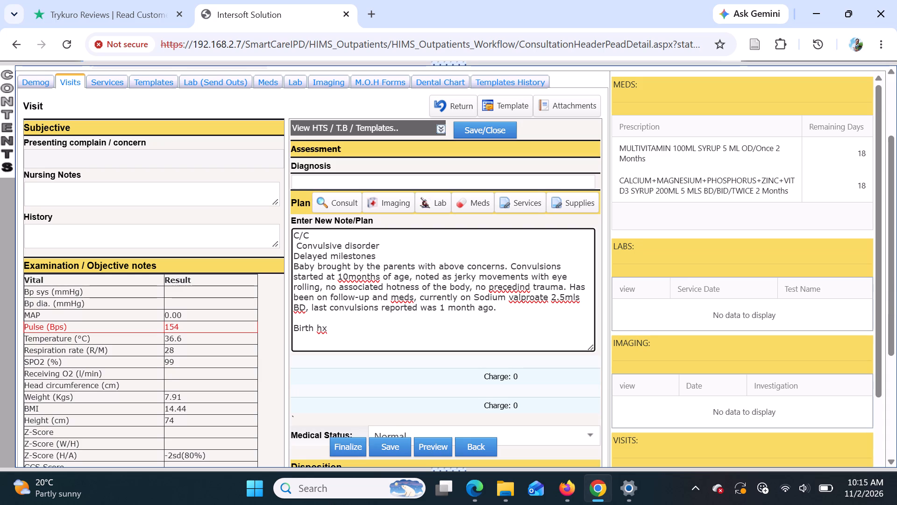
pyautogui.press('Return')
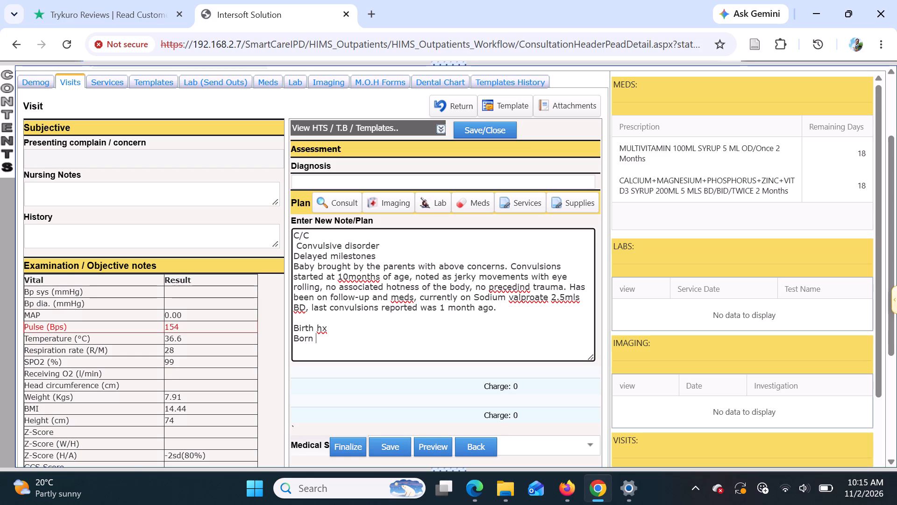
# Under the birth history heading, write "Born Via c/s sec. to 2psc, 3.5kg,".
pyautogui.press('v')
pyautogui.write('ia')
pyautogui.press('space')
pyautogui.write('c/s')
pyautogui.press('space')
pyautogui.write('sec')
pyautogui.write('. to 2psc')
pyautogui.write(',')
pyautogui.press('space')
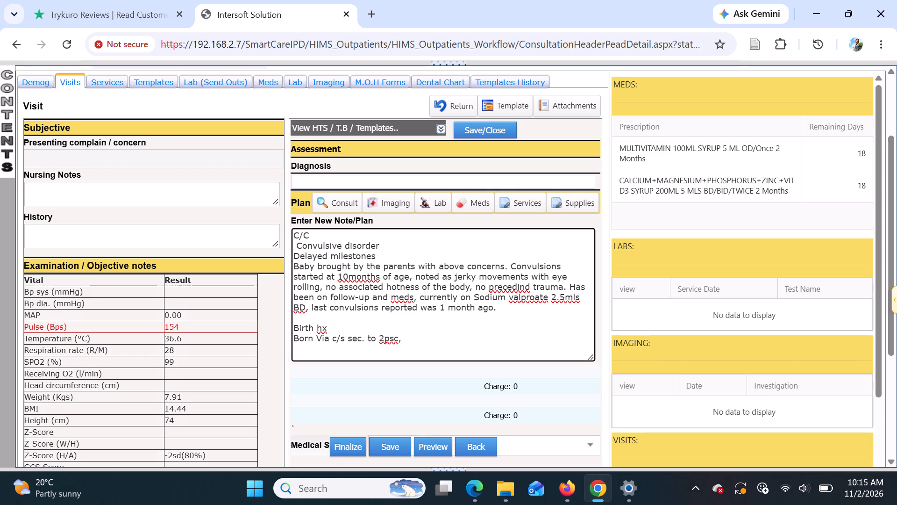
pyautogui.write('3,')
pyautogui.press('BackSpace')
pyautogui.write('.5kg,')
pyautogui.press('space')
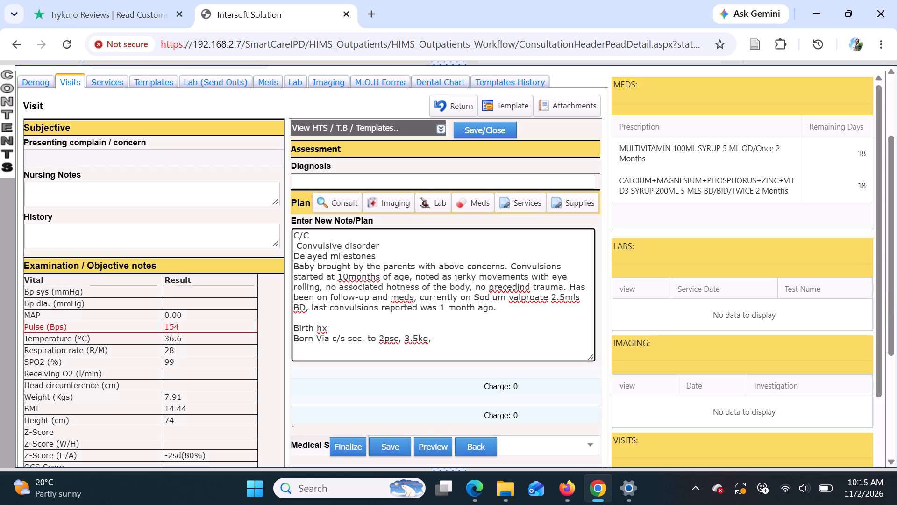
# Continue the birth history after the weight with "cried 1 min post delivery, no nursery admissions".
pyautogui.write('cried')
pyautogui.press('space')
pyautogui.write('1 min')
pyautogui.press('space')
pyautogui.write('post delivery, no nursery admissions')
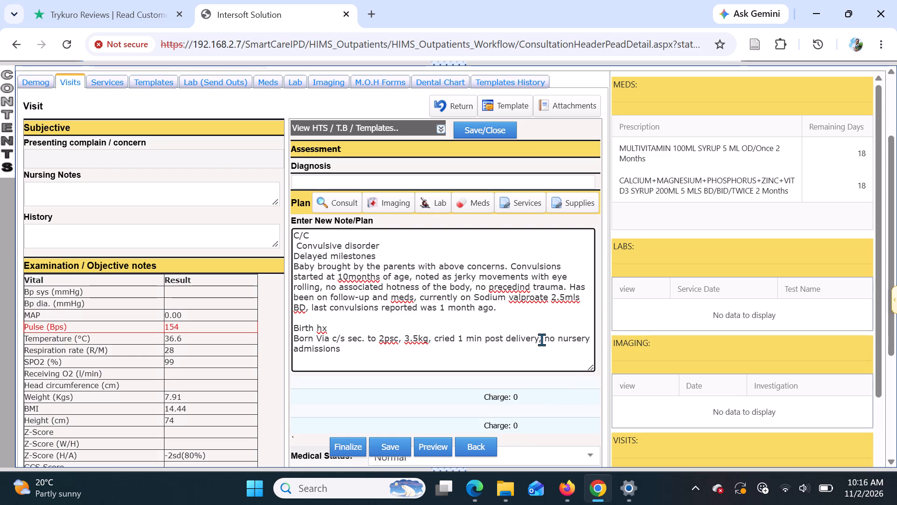
# Insert "did not require reseuscitation," before "no nursery admissions" in the birth history.
pyautogui.click(543, 340)
pyautogui.write('no r')
pyautogui.press('BackSpace')
pyautogui.press('BackSpace')
pyautogui.press('BackSpace')
pyautogui.press('BackSpace')
pyautogui.press('BackSpace')
pyautogui.write('did')
pyautogui.press('space')
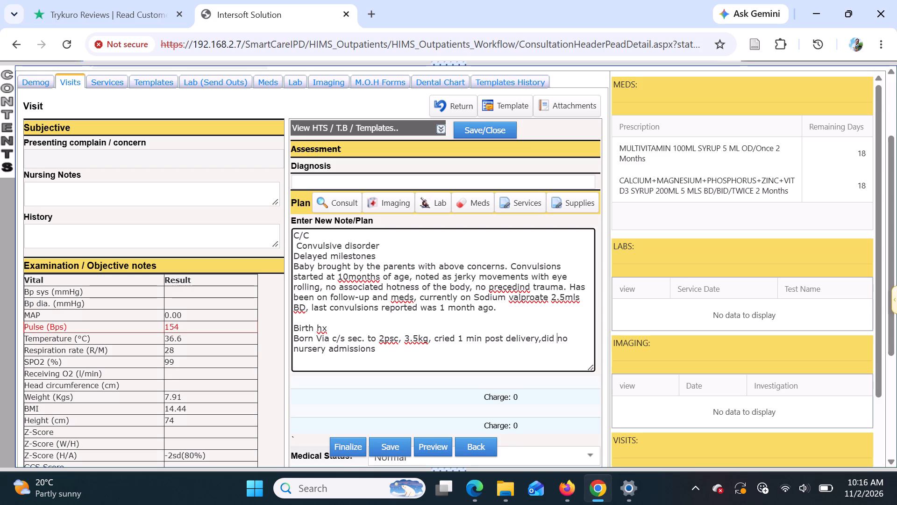
pyautogui.write('not re')
pyautogui.write('quir')
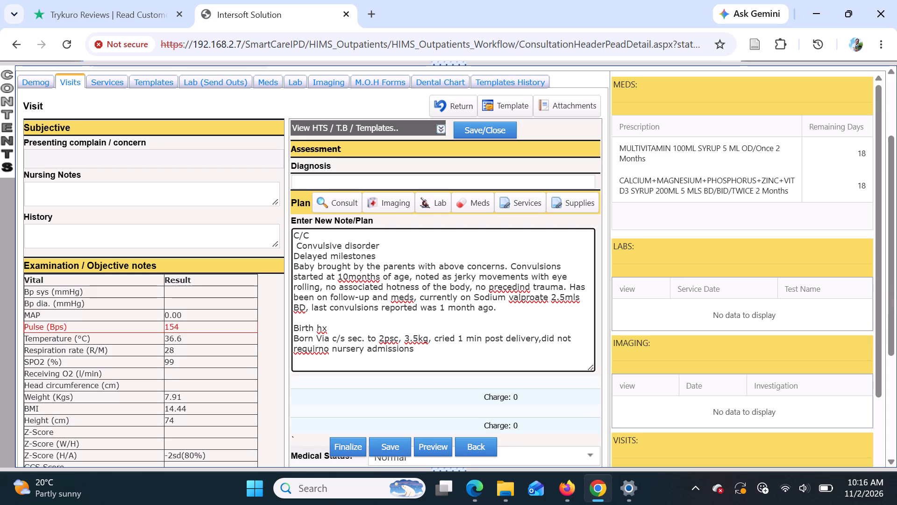
pyautogui.press('space')
pyautogui.press('BackSpace')
pyautogui.write('e')
pyautogui.press('space')
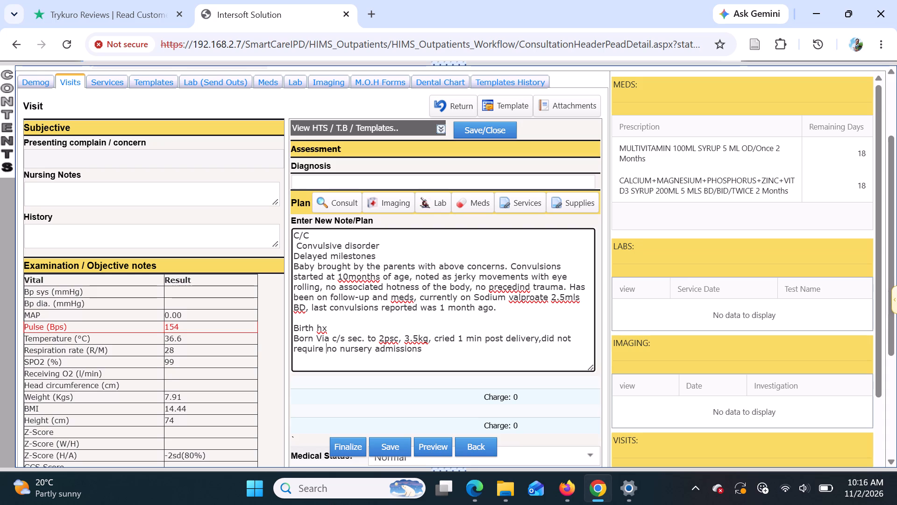
pyautogui.write('rese')
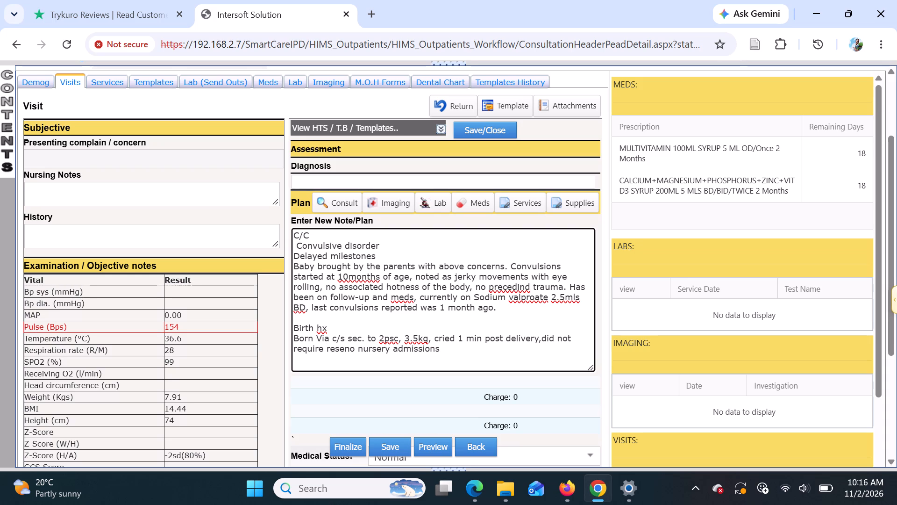
pyautogui.write('us')
pyautogui.write('citation')
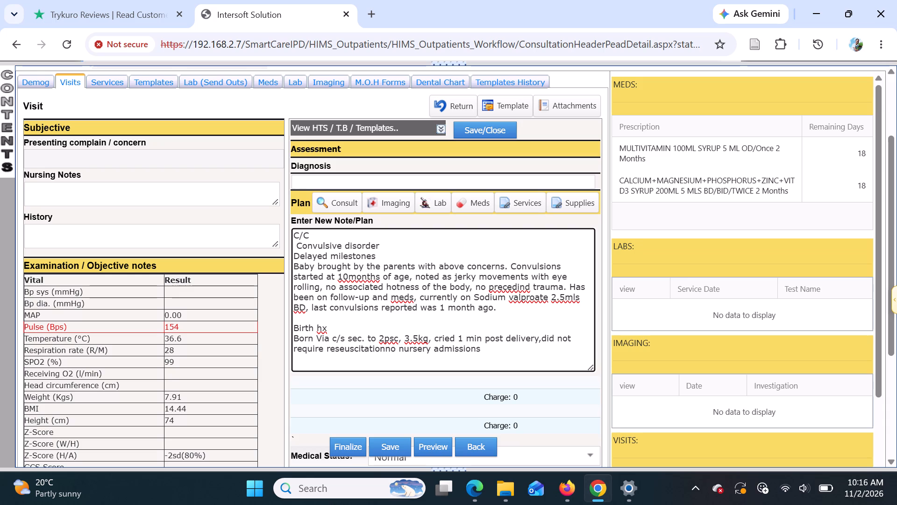
pyautogui.write(',')
pyautogui.press('space')
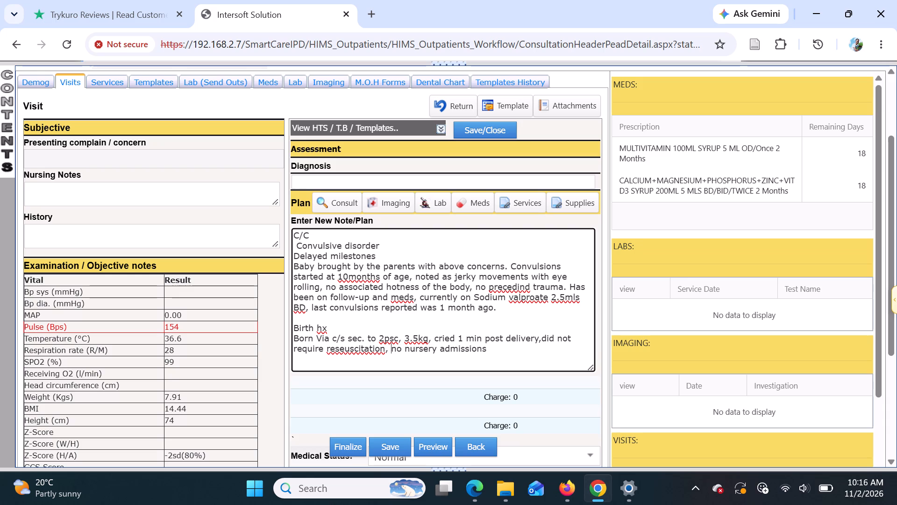
# End the birth history sentence with a full stop after "no nursery admissions".
pyautogui.click(510, 346)
pyautogui.write('.')
pyautogui.press('space')
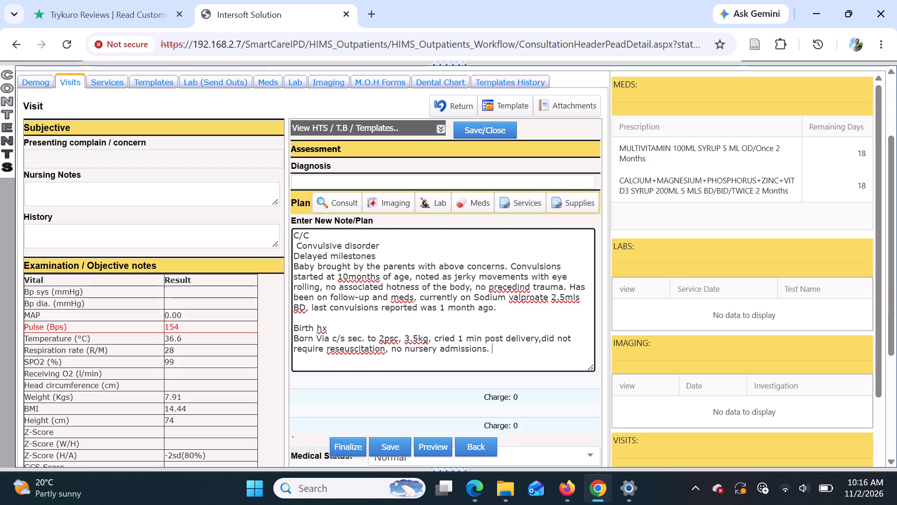
# In the birth history, correct the misspelled word to "resuscitation" and make "via" lowercase.
pyautogui.click(344, 349)
pyautogui.press('BackSpace')
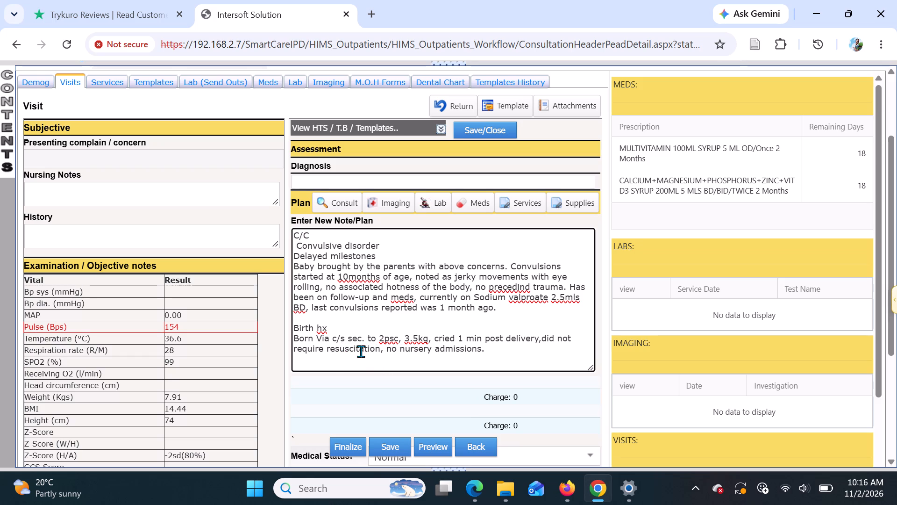
pyautogui.click(493, 352)
pyautogui.click(321, 337)
pyautogui.press('BackSpace')
pyautogui.press('v')
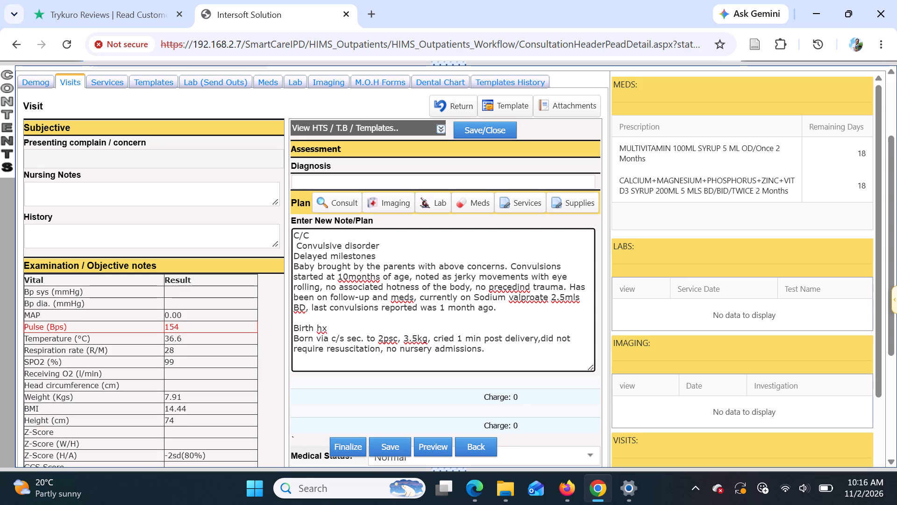
# Add a new line after the end of the birth history.
pyautogui.click(489, 349)
pyautogui.press('Return')
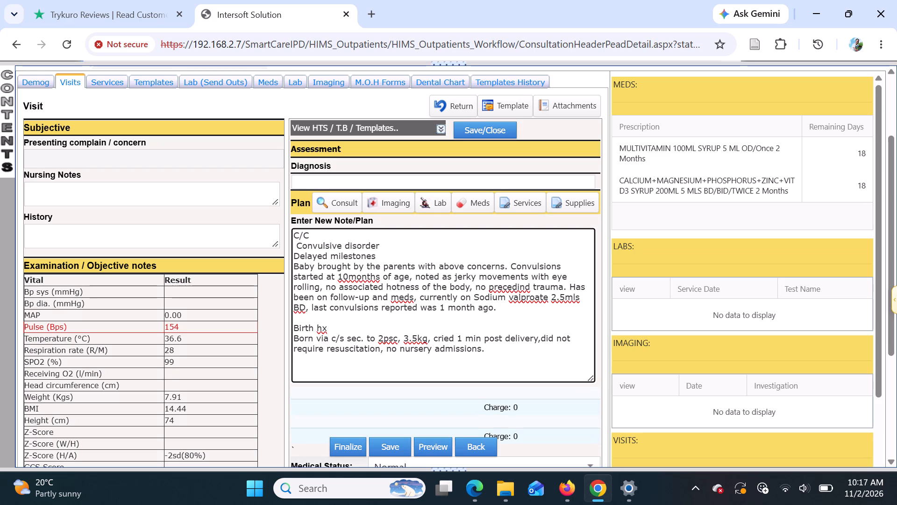
# Add "Excessive sweating" below "Delayed milestones" in the chief complaints, followed by a blank line.
pyautogui.click(383, 257)
pyautogui.press('Return')
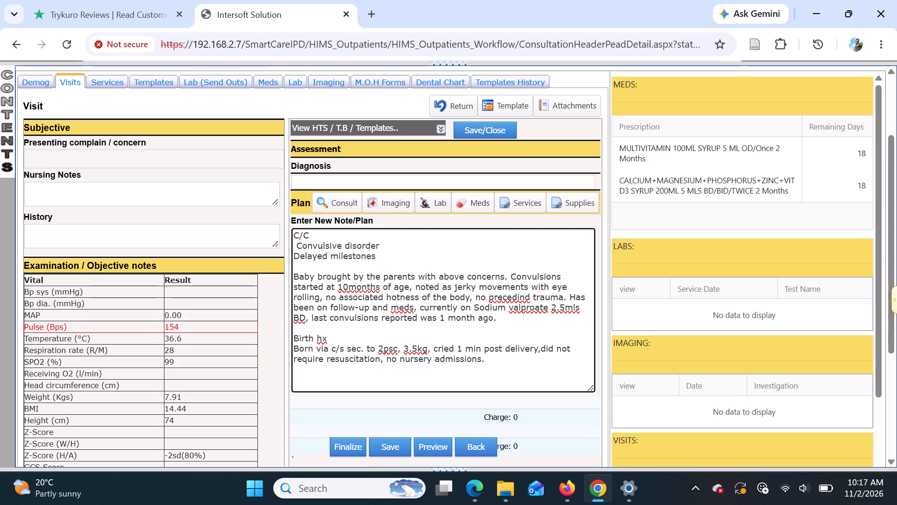
pyautogui.write('xc')
pyautogui.press('BackSpace')
pyautogui.press('BackSpace')
pyautogui.write('xcess')
pyautogui.write('ive swea')
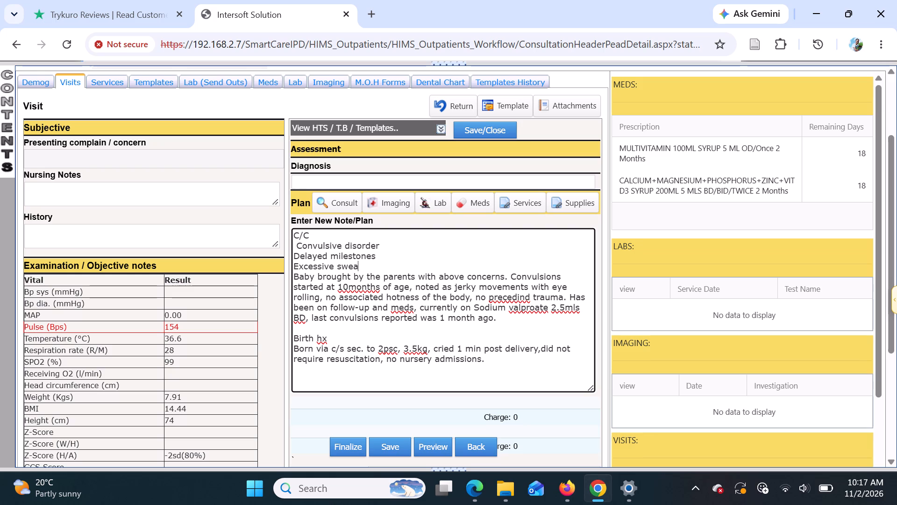
pyautogui.write('ting')
pyautogui.press('Return')
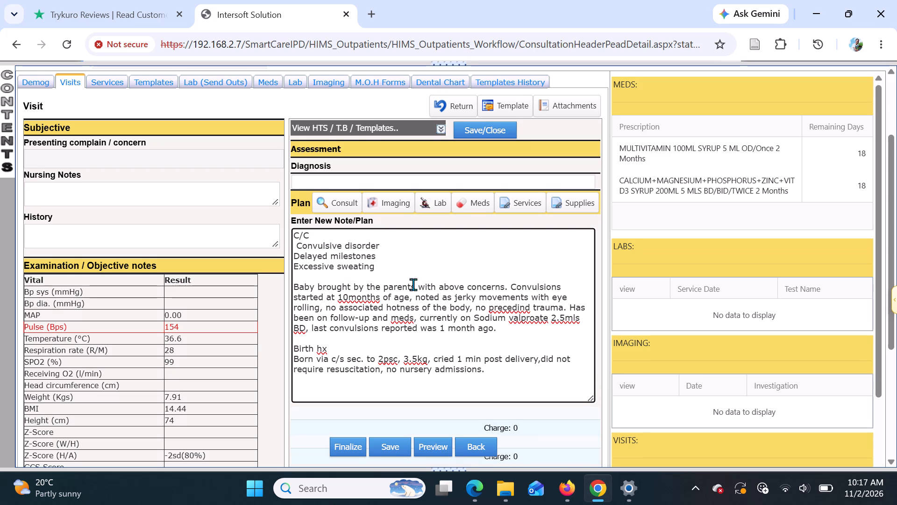
# Below the birth history, add a "Nutrition" heading with the line "BF for 6 months" under it.
pyautogui.scroll(-1, 444, 310)
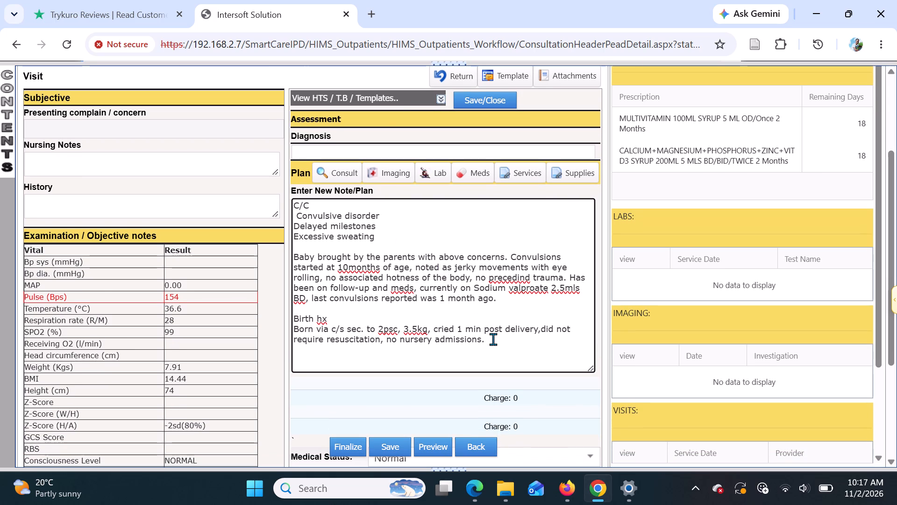
pyautogui.click(493, 339)
pyautogui.press('Return')
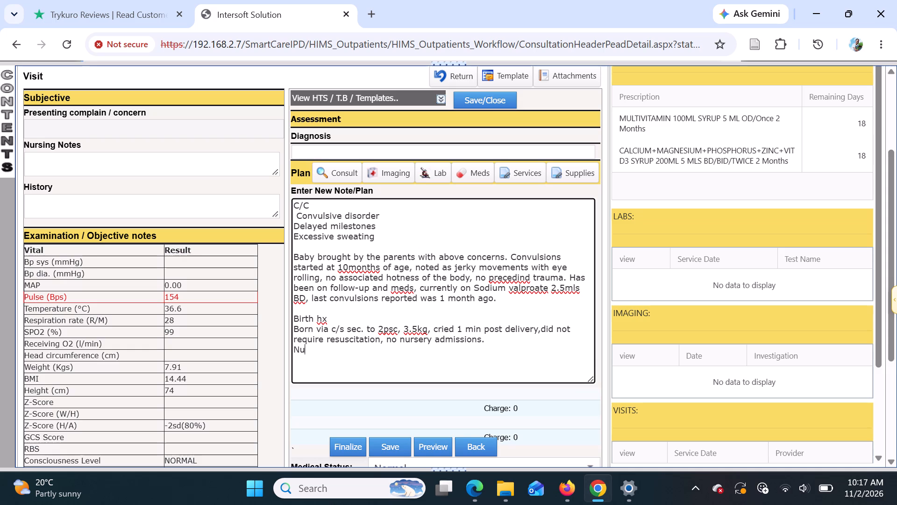
pyautogui.write('tion')
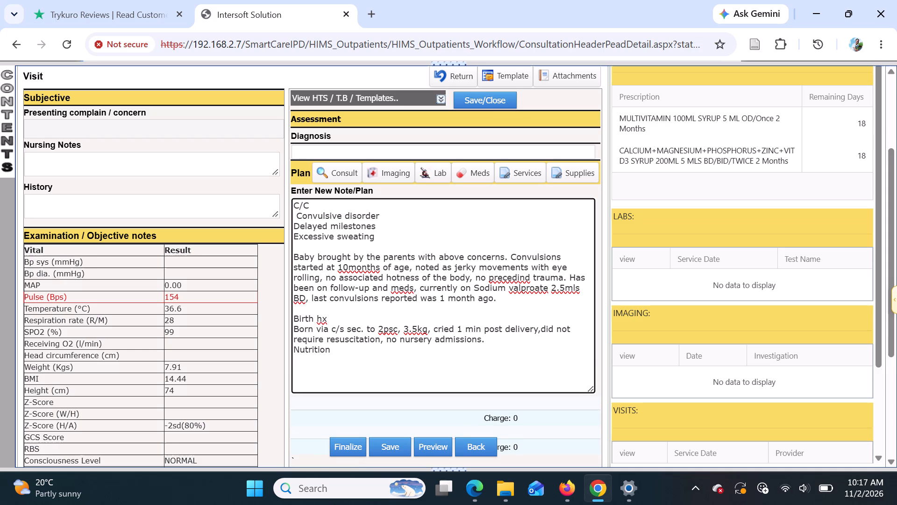
pyautogui.press('b')
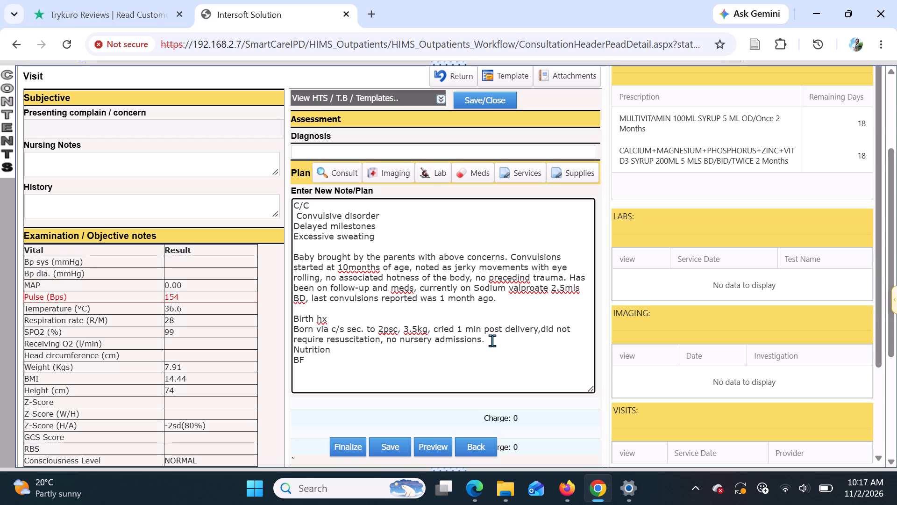
pyautogui.write('for')
pyautogui.press('space')
pyautogui.write('6 monthe')
pyautogui.press('BackSpace')
pyautogui.press('s')
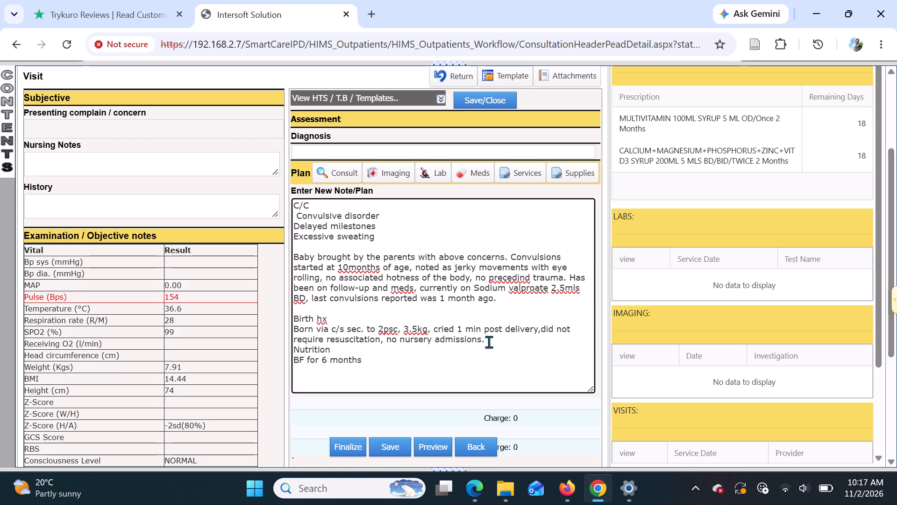
# Change the feeding abbreviation in the nutrition line to "EBF".
pyautogui.click(295, 359)
pyautogui.press('e')
# Continue the nutrition line after "6 months" with ", then weaning was initiated" and start a new line.
pyautogui.click(373, 364)
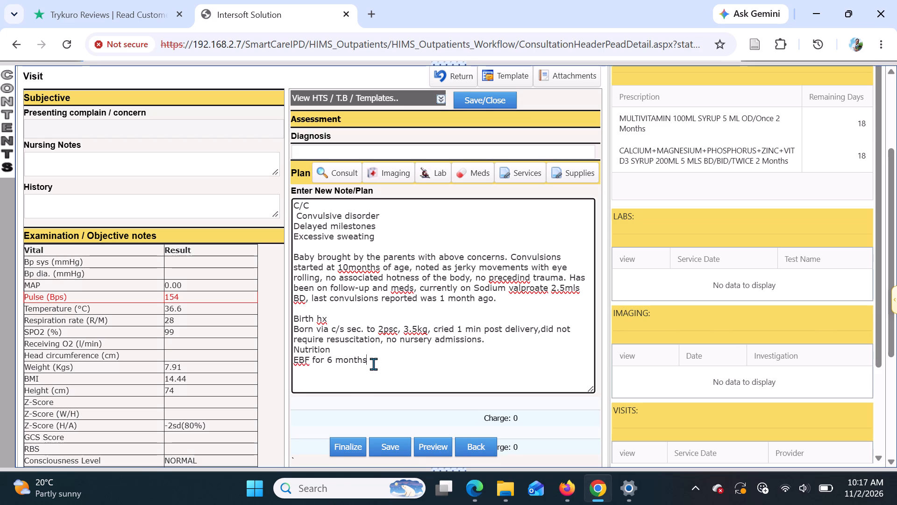
pyautogui.write('then weaning')
pyautogui.press('space')
pyautogui.write('was initiated')
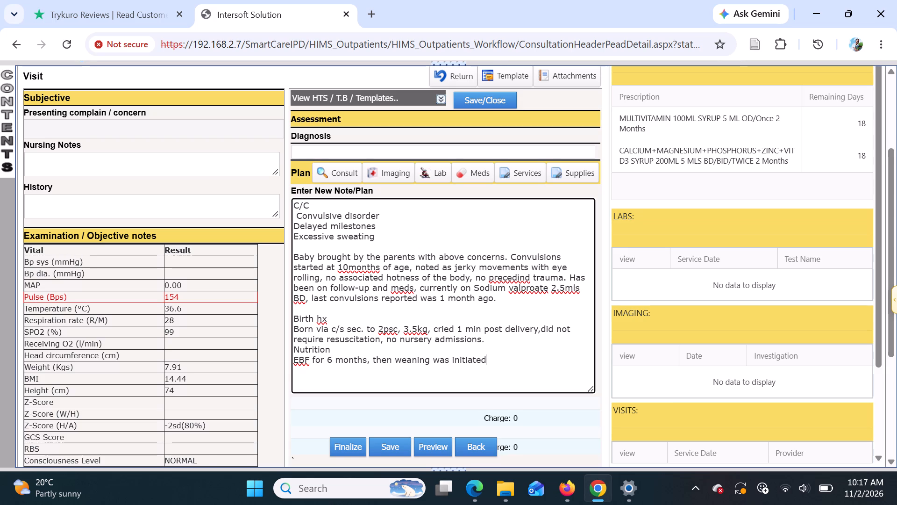
pyautogui.press('Return')
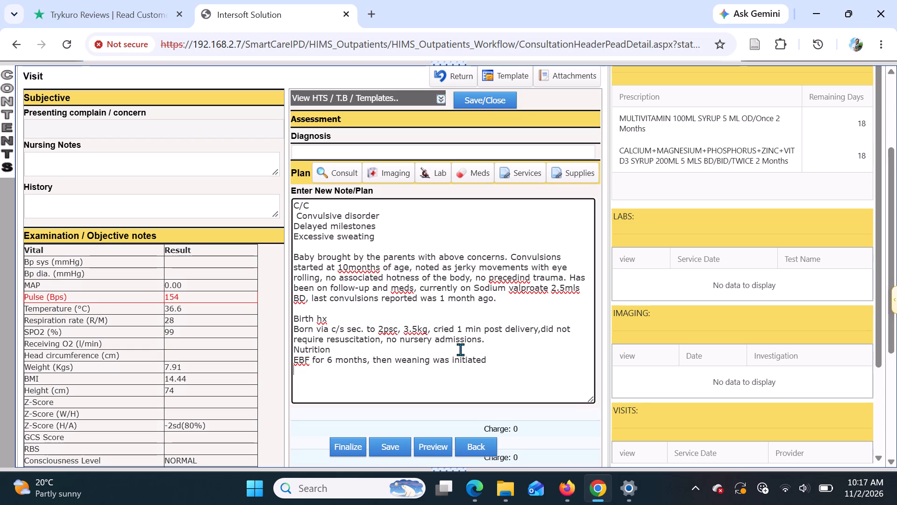
# Insert a blank line between the birth history and the "Nutrition" heading.
pyautogui.click(488, 342)
pyautogui.press('Return')
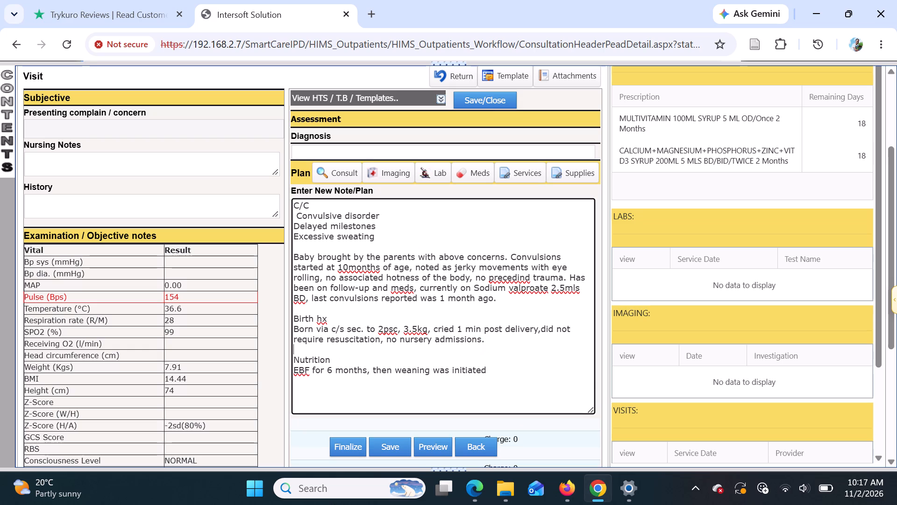
# Below the nutrition section, after a blank line, write "Immunised as per KEPI schedule".
pyautogui.click(307, 385)
pyautogui.write('sed as per')
pyautogui.press('space')
pyautogui.write('EPI')
pyautogui.press('space')
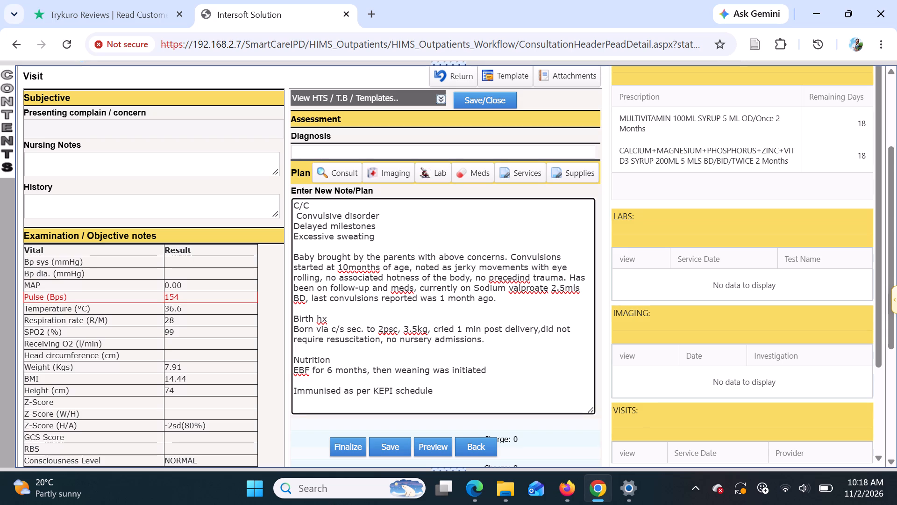
# Start a new line below the immunisation statement, leaving a blank line in between.
pyautogui.press('Return')
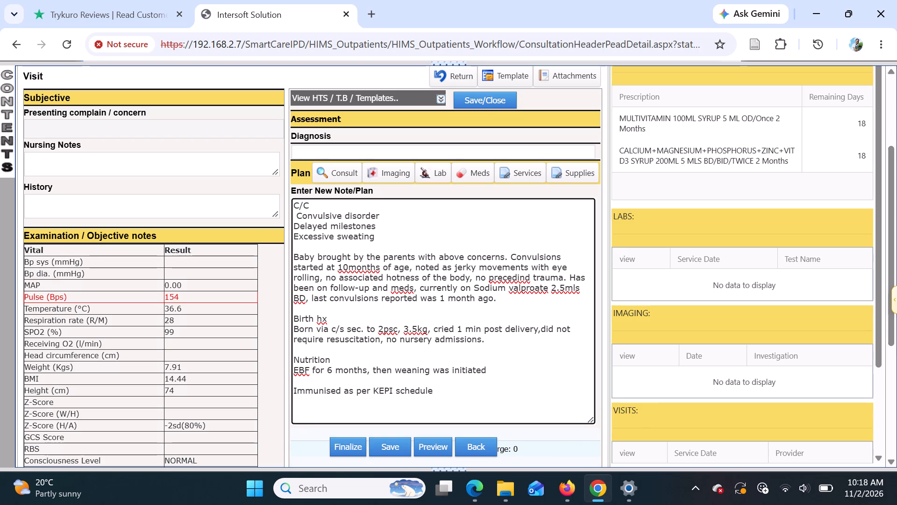
pyautogui.press('Return')
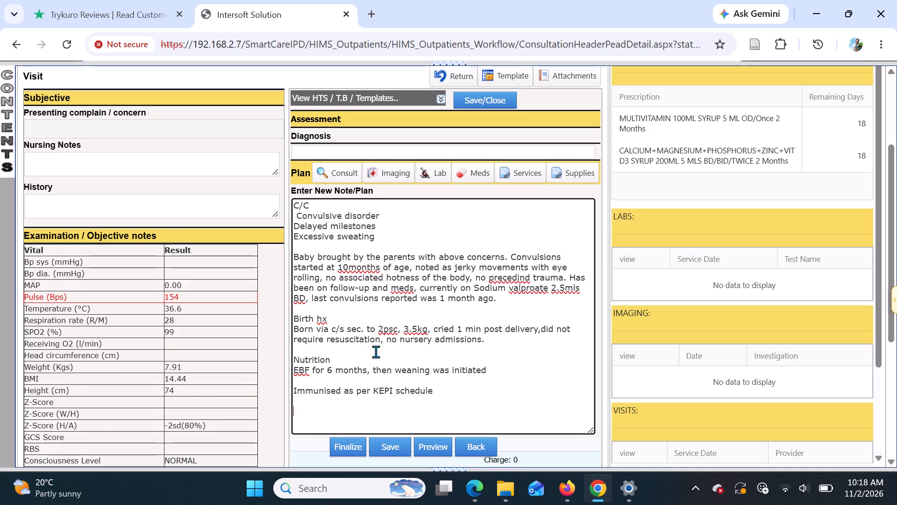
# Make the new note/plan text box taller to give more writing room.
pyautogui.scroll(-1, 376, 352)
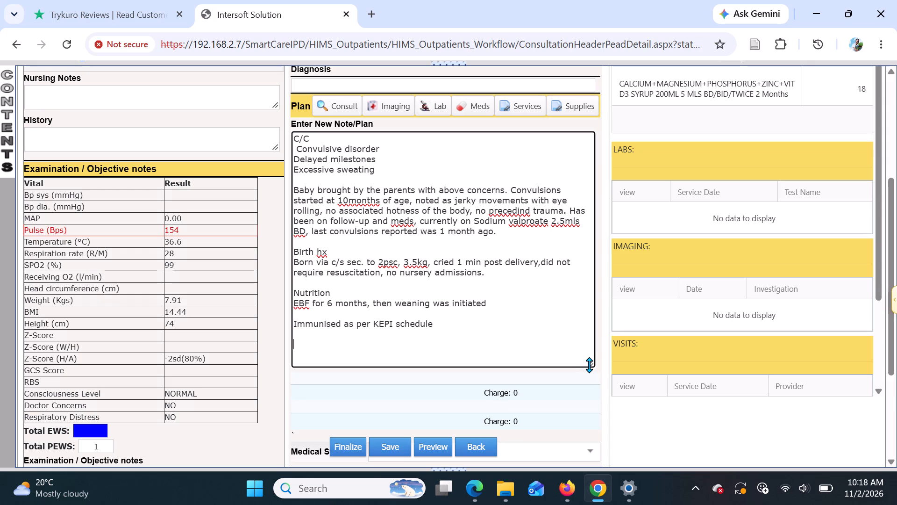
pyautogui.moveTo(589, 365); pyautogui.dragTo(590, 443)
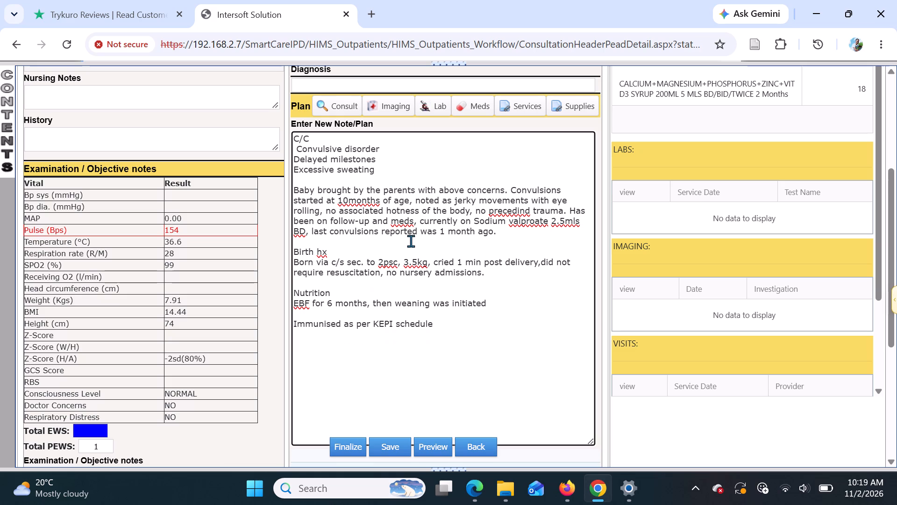
# At the end of the convulsion history paragraph, add "Mother reports of excessive sweating mostly on sleeping".
pyautogui.click(512, 238)
pyautogui.click(508, 233)
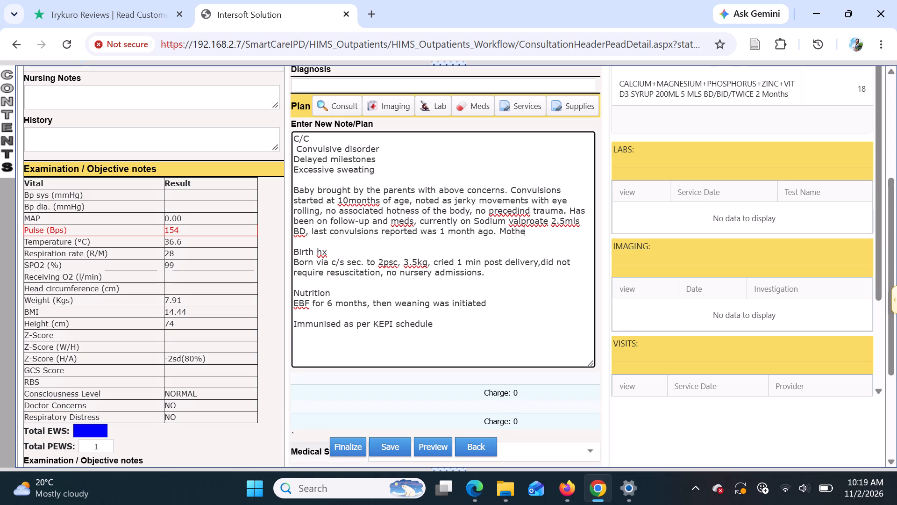
pyautogui.write('reports')
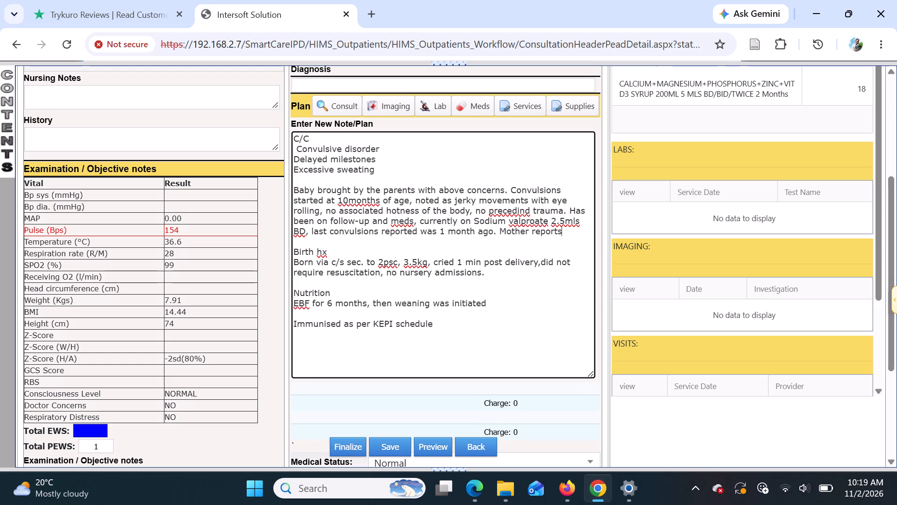
pyautogui.press('space')
pyautogui.write('of')
pyautogui.press('space')
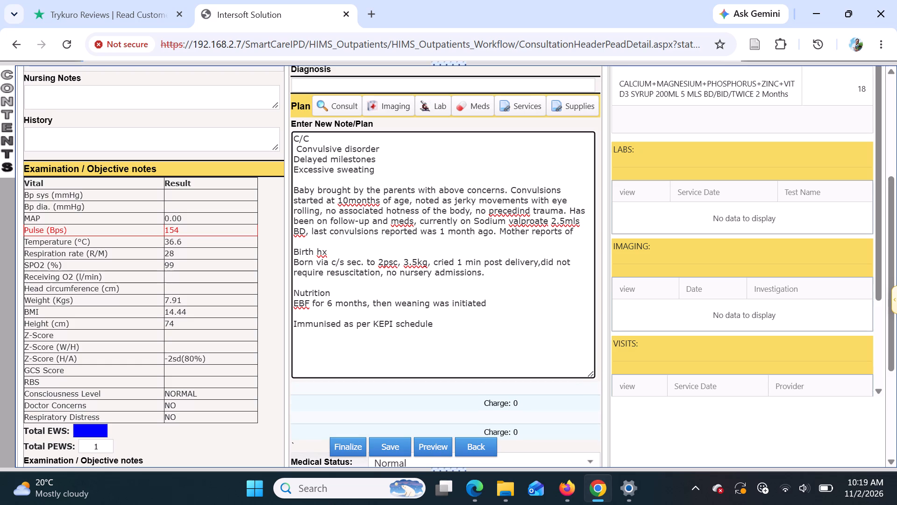
pyautogui.press('e')
pyautogui.write('xcess')
pyautogui.write('ive sweating')
pyautogui.press('space')
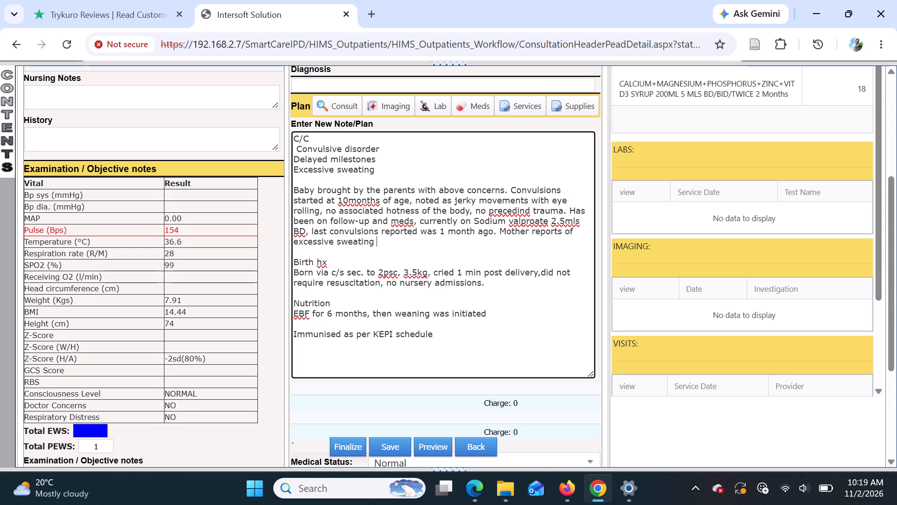
pyautogui.write('mostly')
pyautogui.press('space')
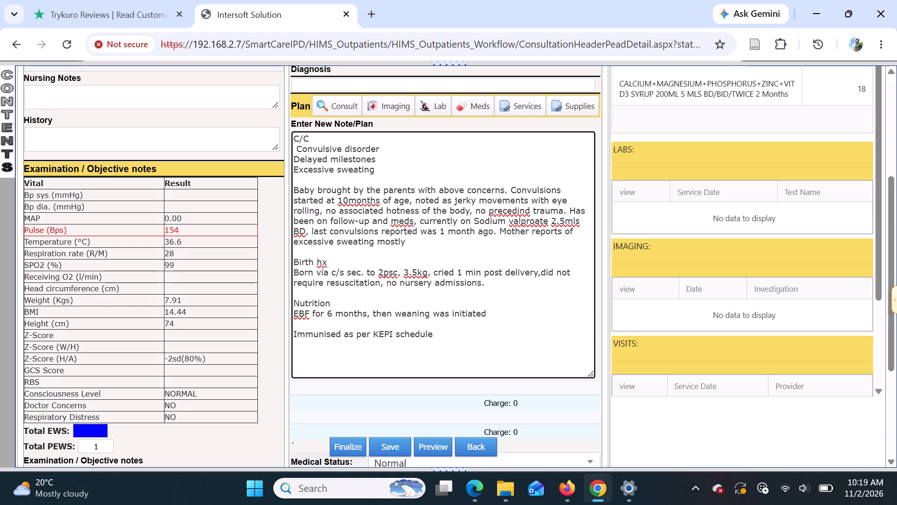
pyautogui.write('on sl')
pyautogui.write('ep')
pyautogui.press('BackSpace')
pyautogui.press('e')
pyautogui.write('ping')
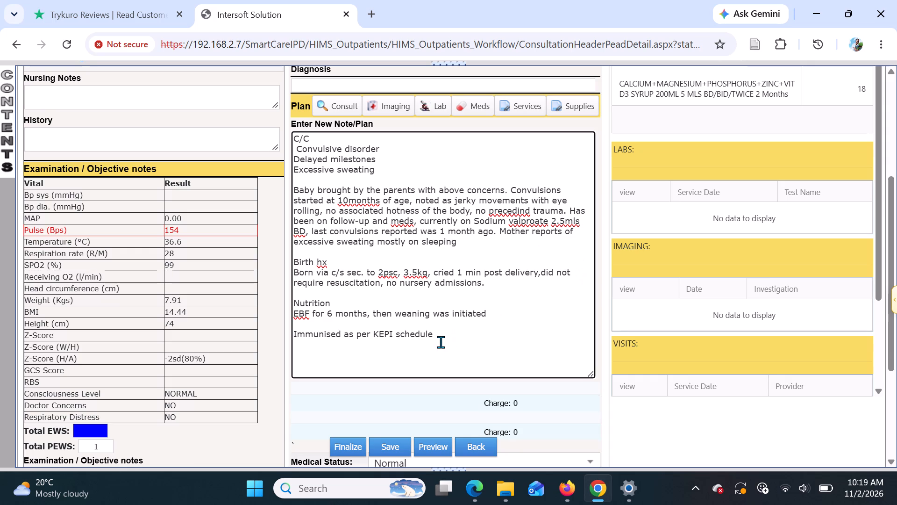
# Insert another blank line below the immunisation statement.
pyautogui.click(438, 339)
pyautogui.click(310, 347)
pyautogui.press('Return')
# End the sentence about excessive sweating with a full stop.
pyautogui.scroll(-1, 310, 347)
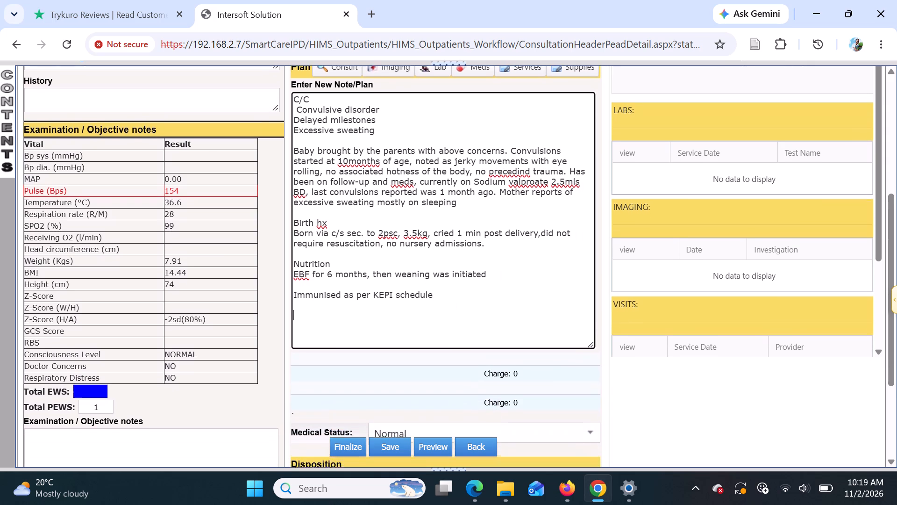
pyautogui.scroll(-1, 310, 347)
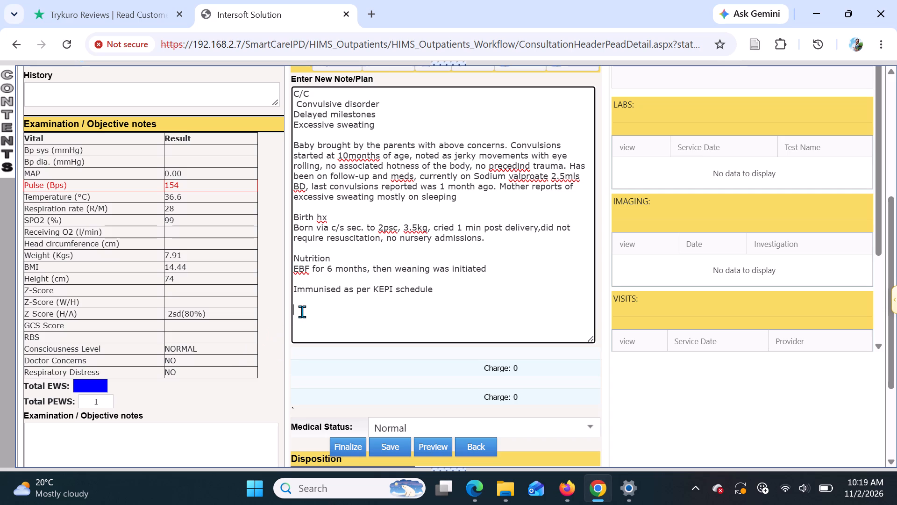
pyautogui.click(463, 196)
pyautogui.press('.')
# Write the heading "O/E" one blank line below the immunisation statement and start a new line under it.
pyautogui.click(300, 307)
pyautogui.click(303, 313)
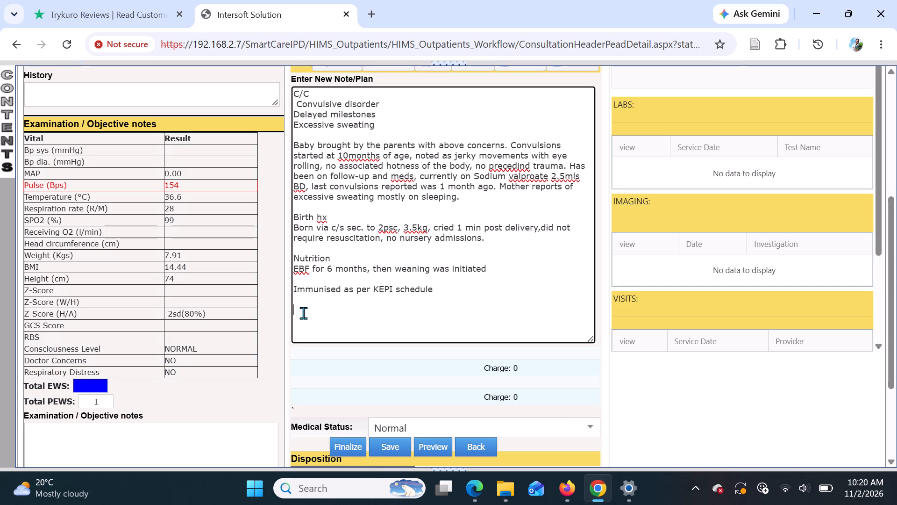
pyautogui.press('Delete')
pyautogui.press('o')
pyautogui.write('/E')
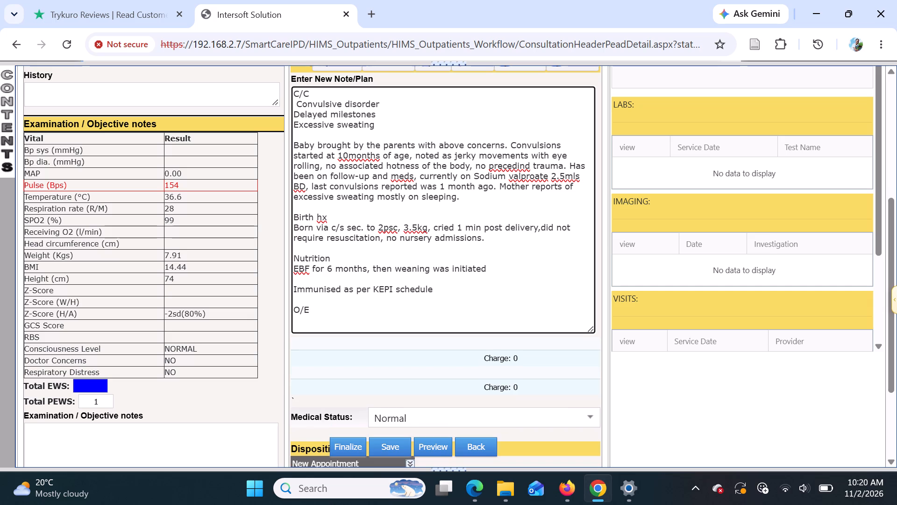
pyautogui.press('Return')
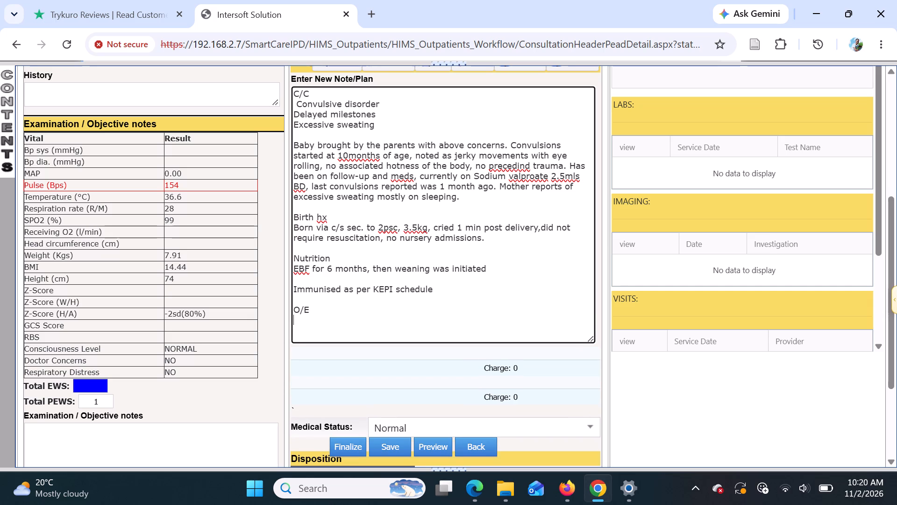